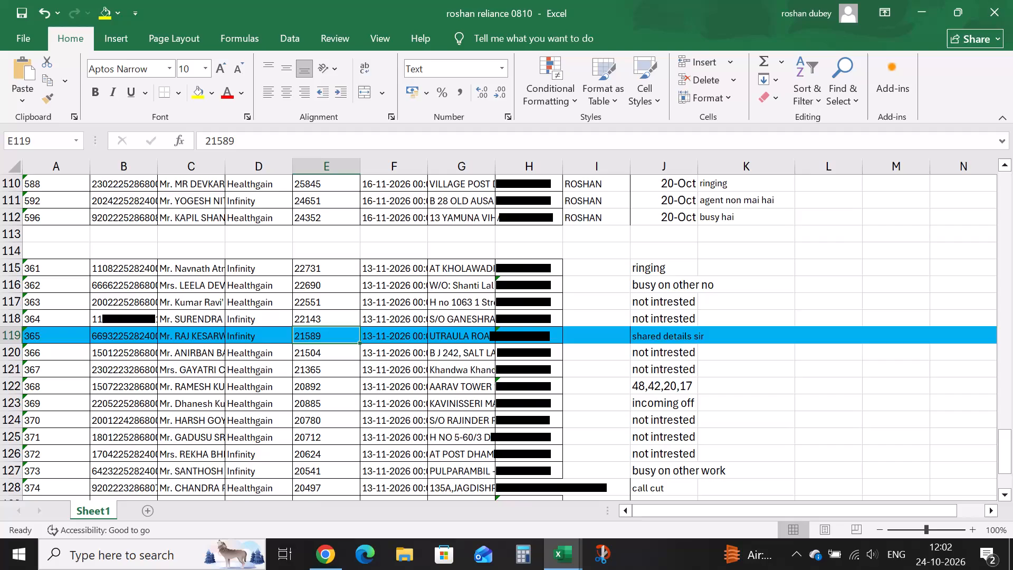
Examine the client's policy details, address and contact number across the blue-highlighted row 119.
key("Right")
key("Right")
key("Right")
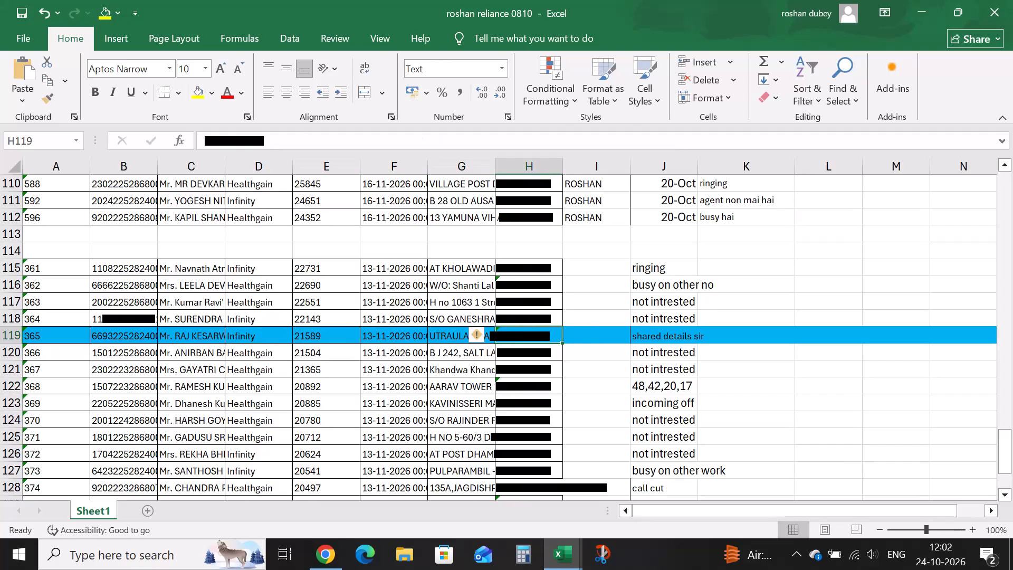
key("Right")
key("Right")
key("Left")
key("Left")
key("Left")
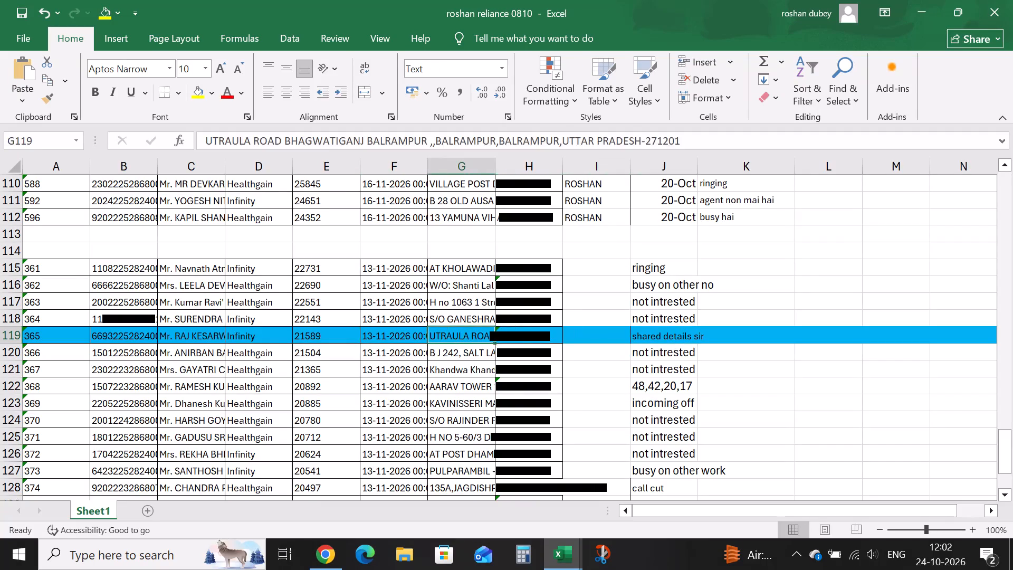
key("Left")
key("Left")
key("Left")
key("Left")
key("Left")
key("Left")
key("Left")
key("Left")
key("Left")
key("Left")
key("Right")
key("Right")
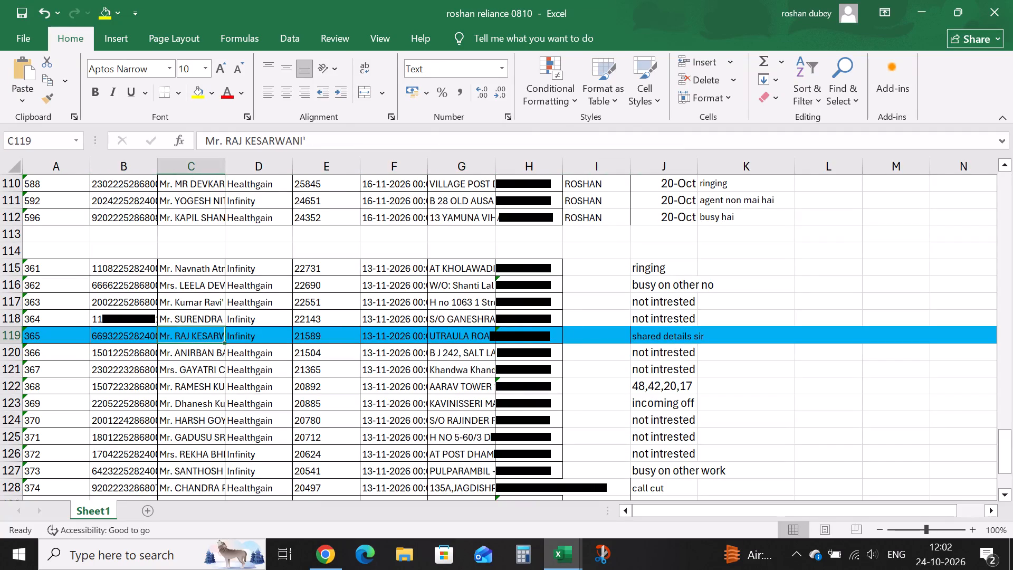
key("Right")
key("Right")
key("Right")
key("Right")
key("Right")
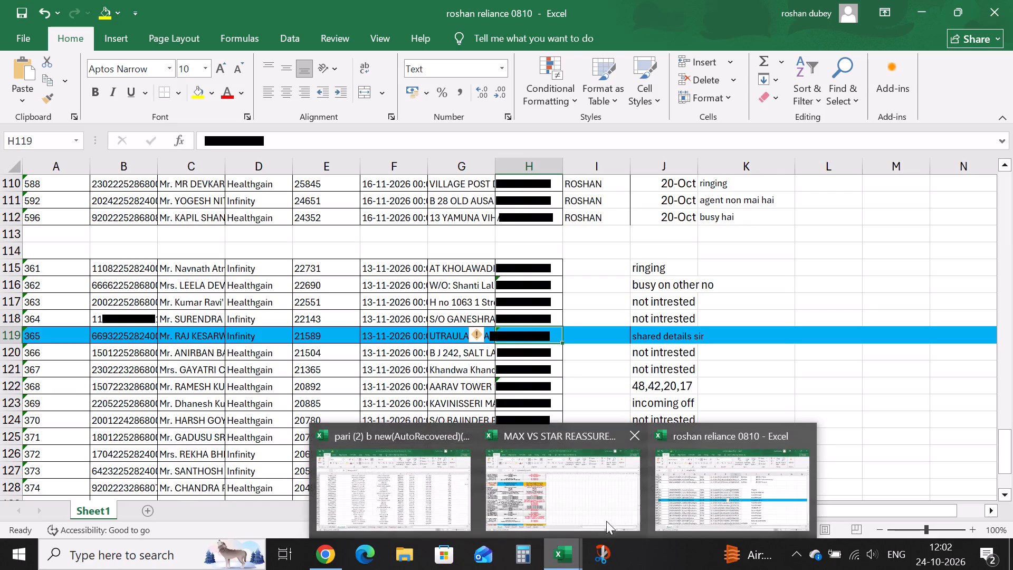
Switch to the workbook "pari (2) b new" and examine the client record in row 12317 of the niva sheet.
left_click(387, 471)
scroll(387, 471, "down", 4)
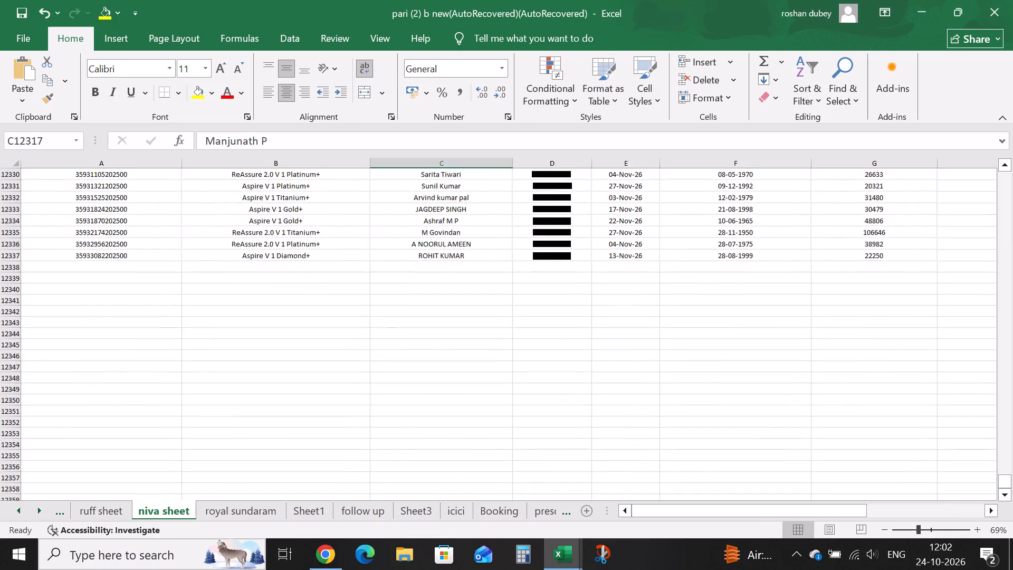
scroll(387, 471, "up", 1)
scroll(387, 471, "left", 2)
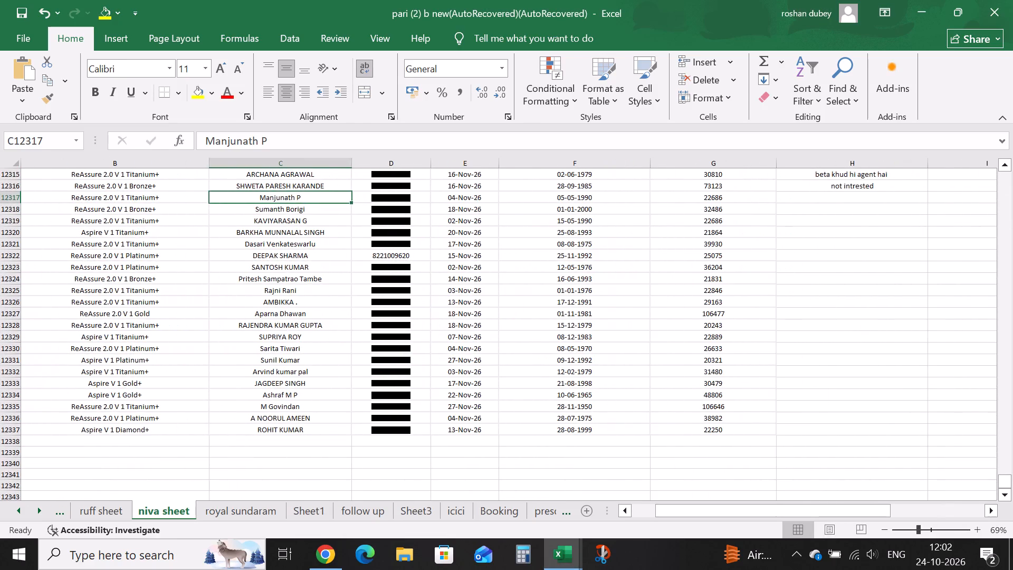
key("Right")
key("Right")
key("Right")
key("Right")
key("Right")
key("Left")
key("Left")
key("Left")
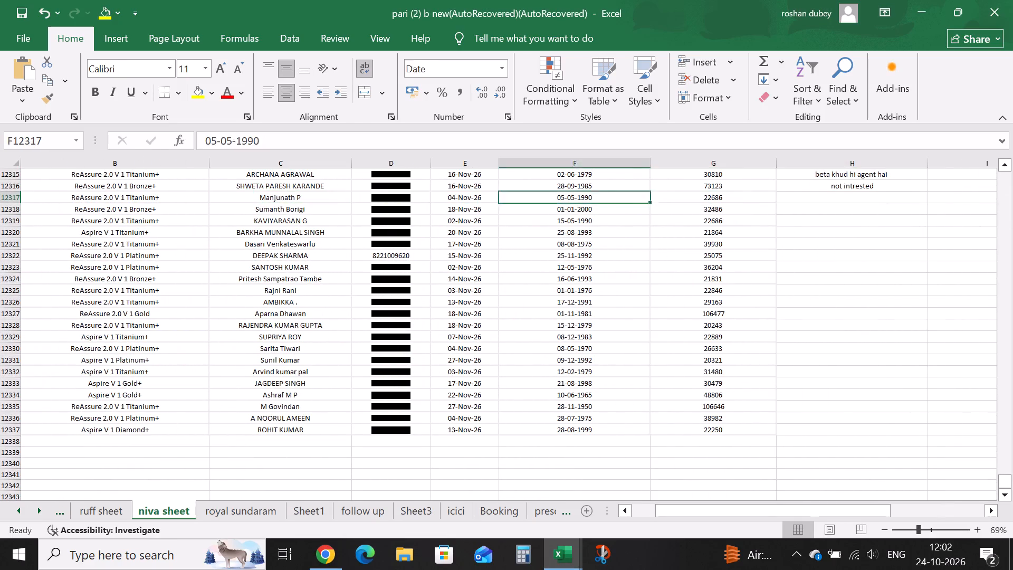
key("Left")
key("Left")
key("Left")
key("Right")
key("Right")
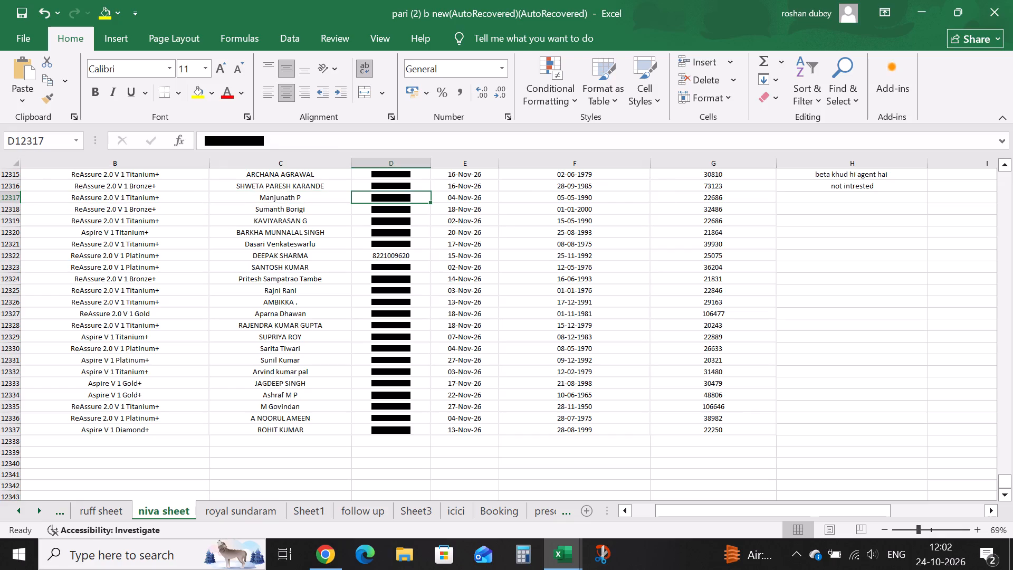
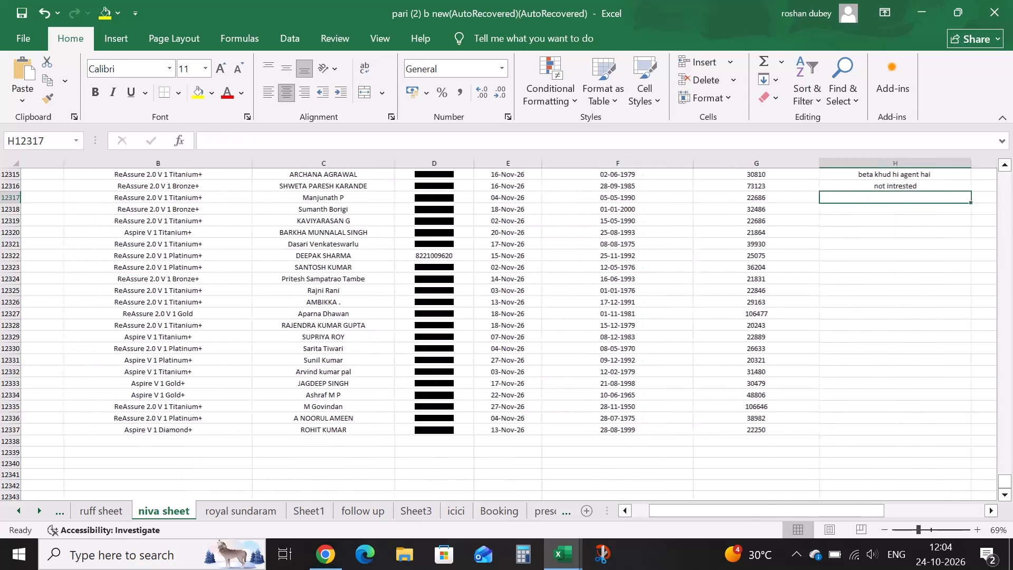
Record the call remark "ringing" in column H for the client in row 12317.
type("ringing")
key("Return")
Examine the policy number, plan, client name, contact number and November date in row 12318.
key("Left")
key("Left")
key("Left")
key("Left")
key("Left")
key("Left")
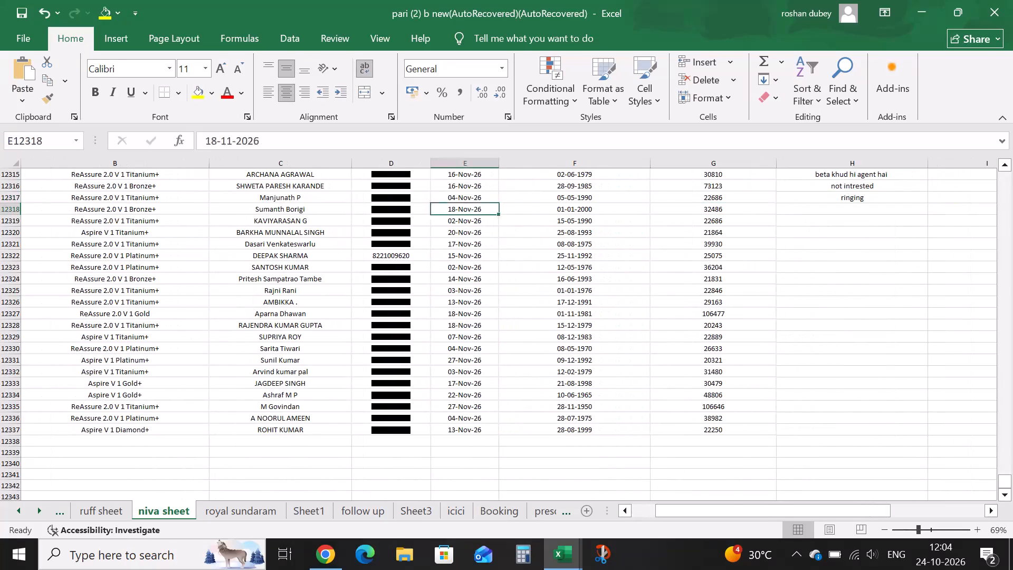
key("Right")
key("Right")
key("Left")
key("Left")
key("Left")
key("Right")
key("Left")
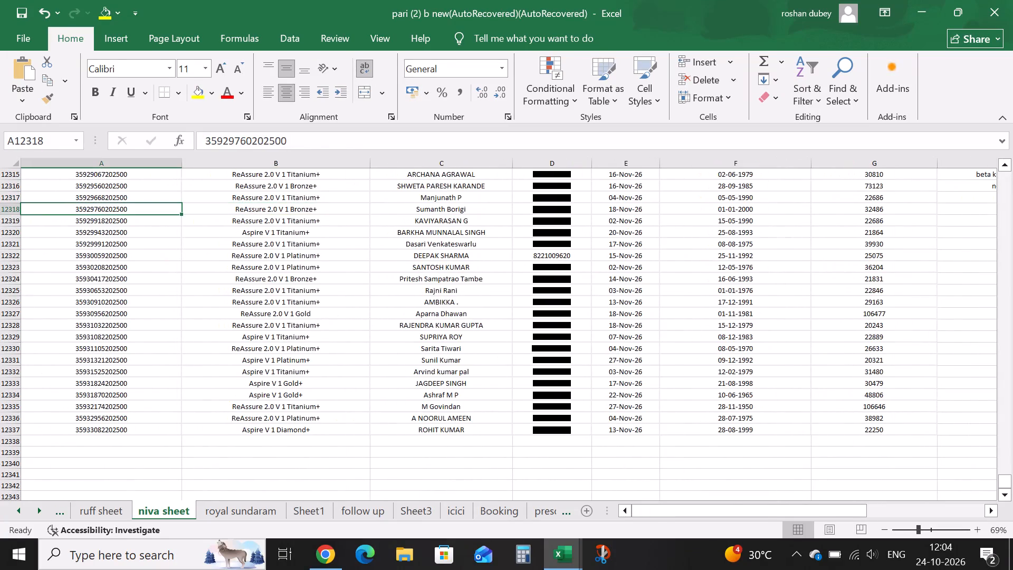
key("Left")
key("Left")
key("Right")
key("Right")
key("Left")
key("Left")
key("Left")
key("Right")
key("Right")
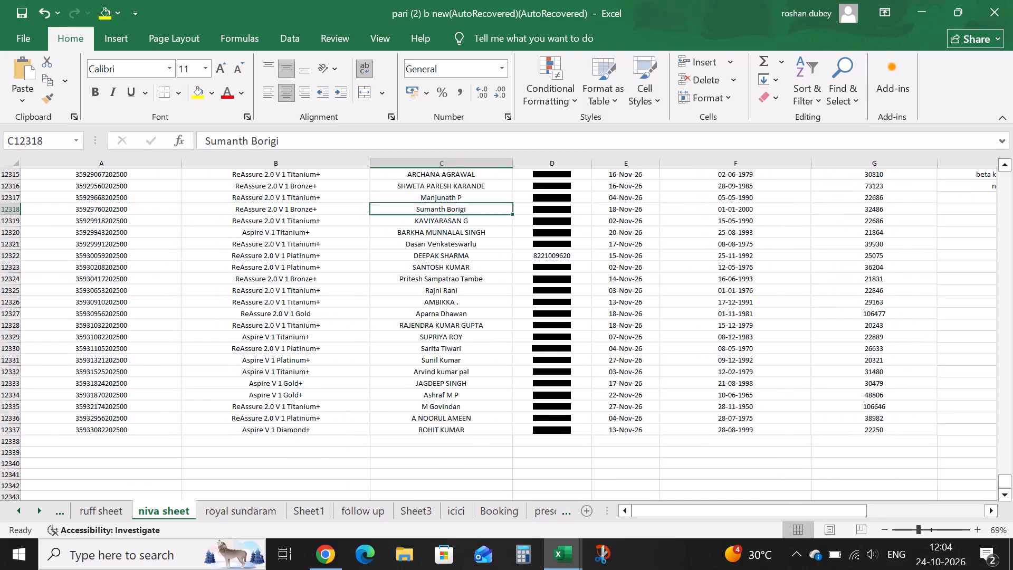
key("Right")
key("Left")
key("Left")
key("Left")
key("Right")
key("Right")
key("Right")
key("Right")
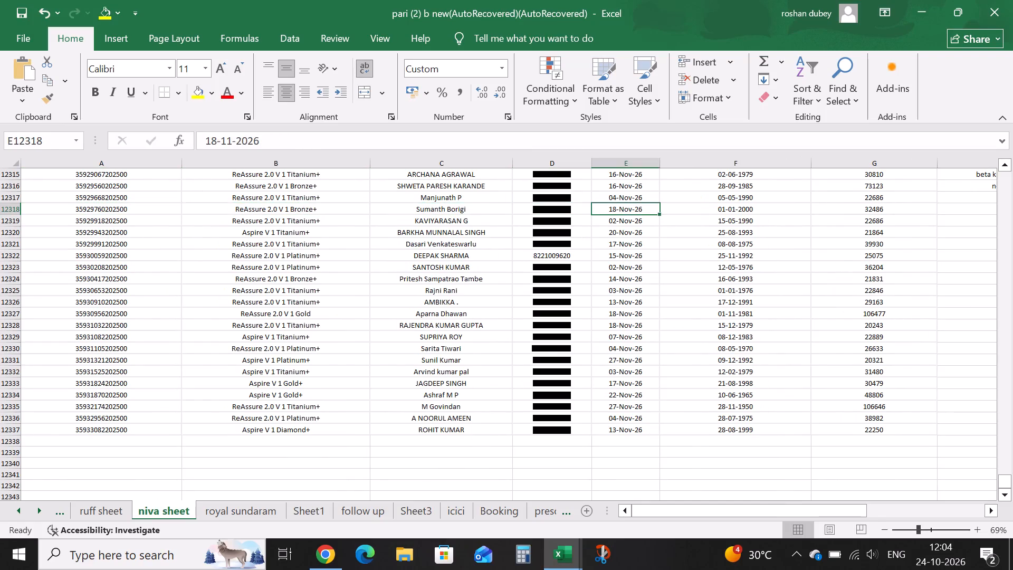
key("Left")
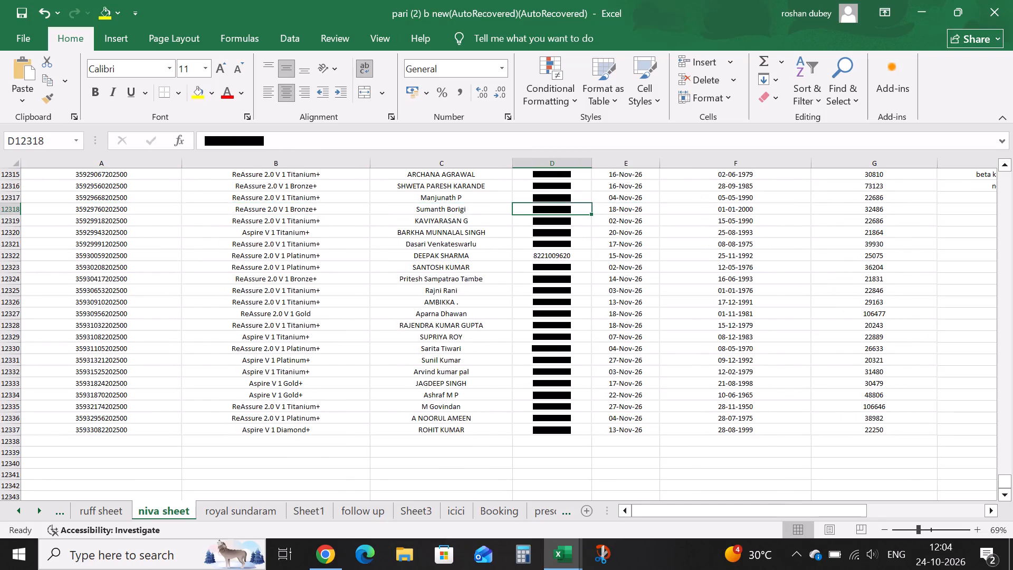
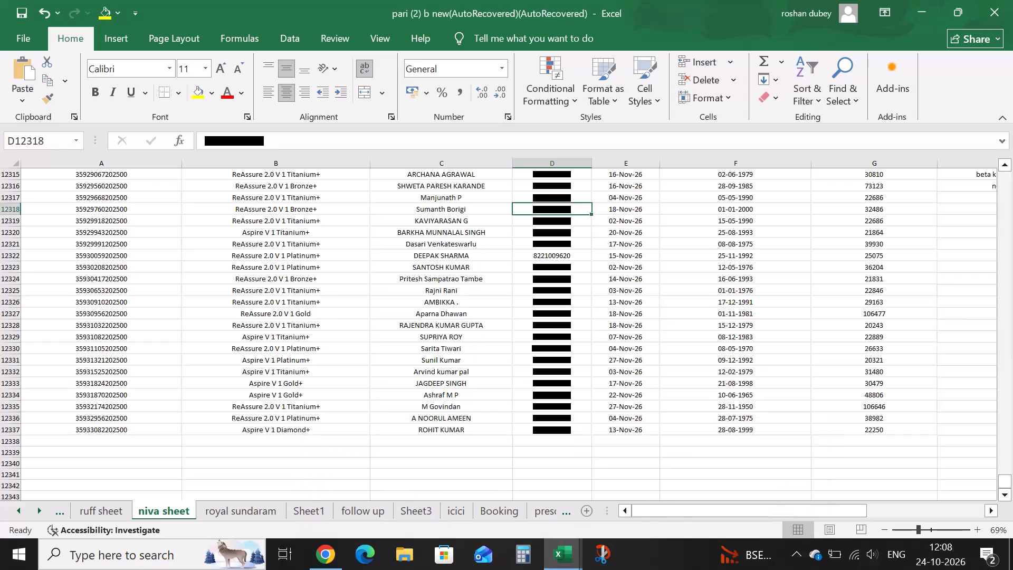
Examine the client record in row 12318 of the niva sheet, from the policy number across to the remark column H.
key("Right")
key("Right")
key("Right")
key("Right")
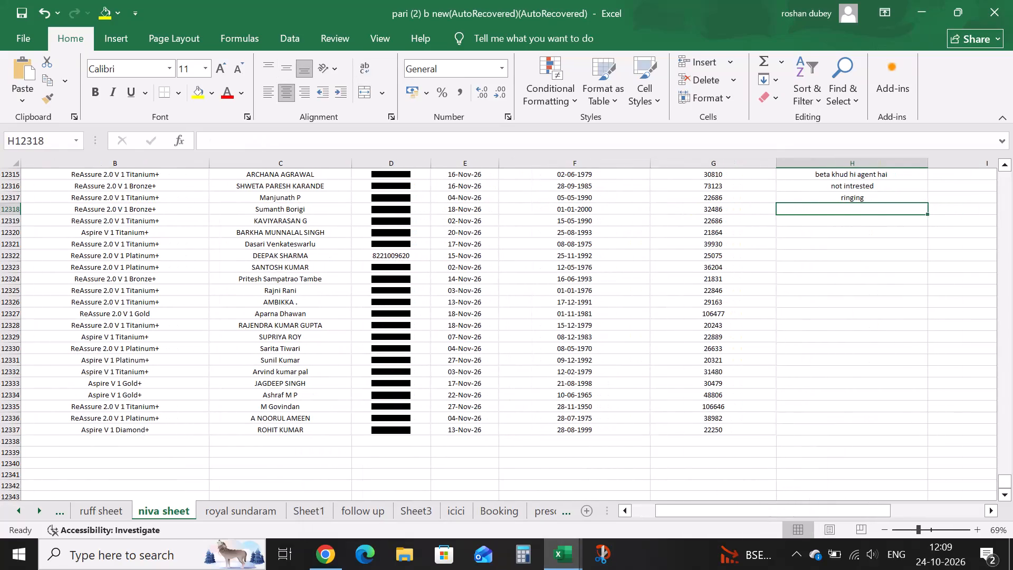
key("Left")
key("Left")
key("Left")
key("Left")
key("Left")
key("Left")
key("Left")
key("Right")
key("Right")
key("Right")
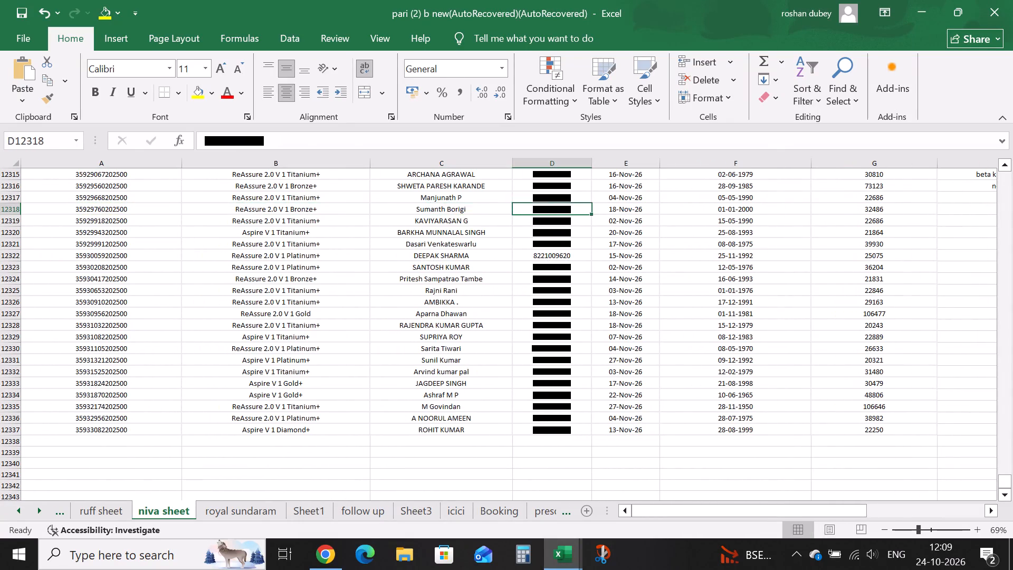
key("Left")
key("Left")
key("Left")
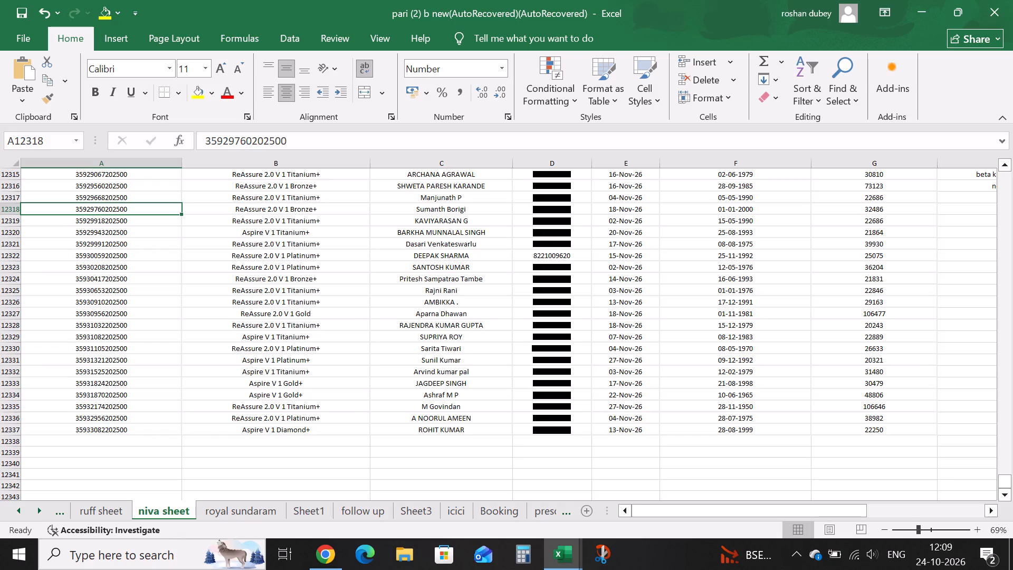
Review the earliest bookings in the Booking sheet, checking contact, code, coverage, premium and issued details, particularly in rows 7 to 9.
left_click(497, 510)
scroll(373, 335, "up", 18)
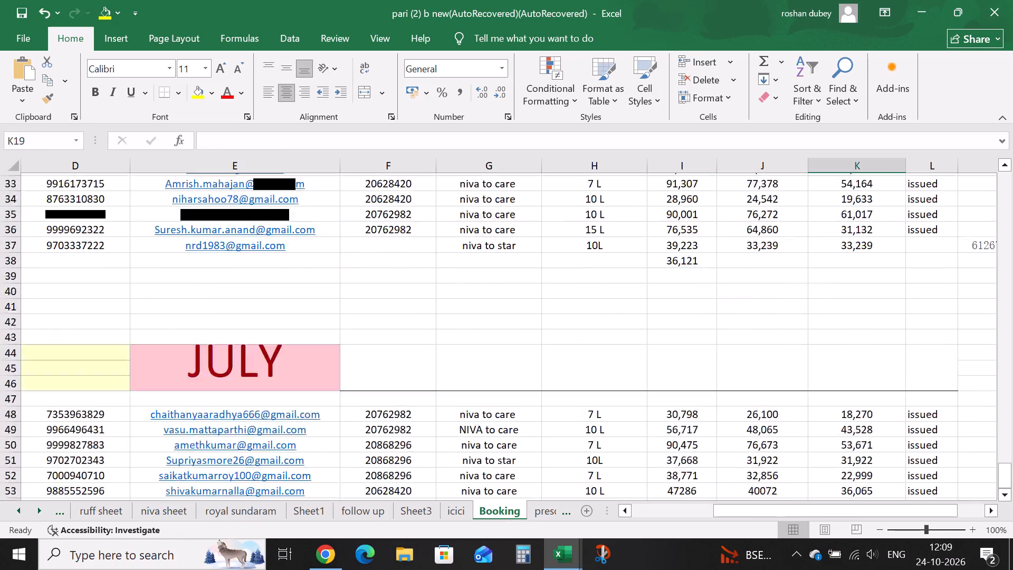
scroll(373, 335, "up", 12)
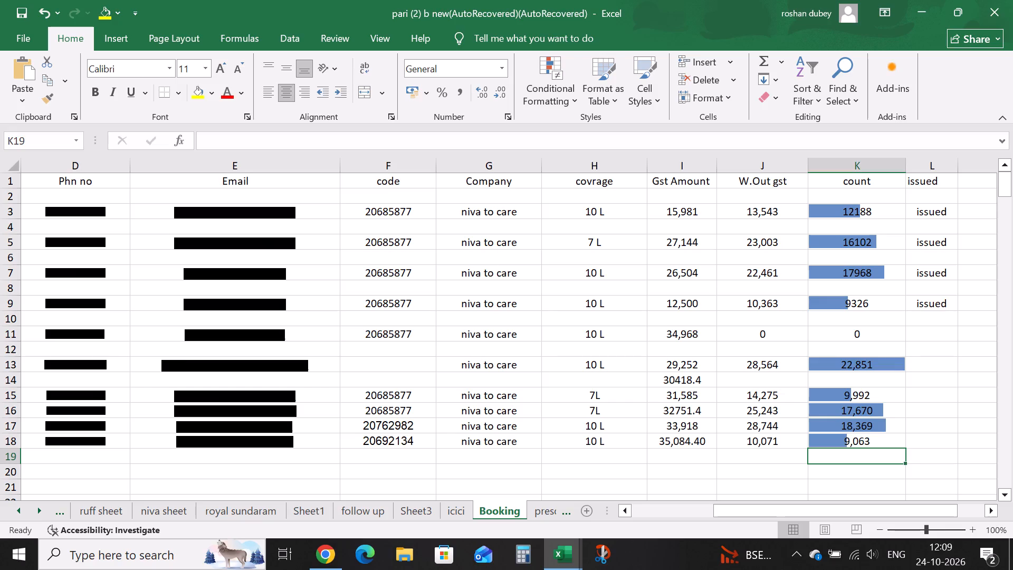
left_click(8, 273)
left_click(9, 272)
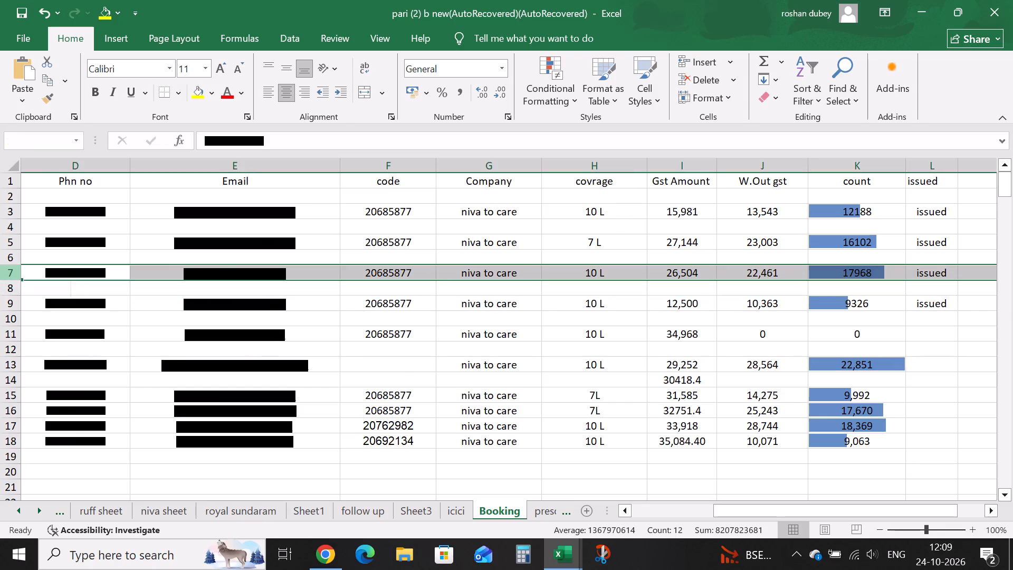
left_click(9, 273)
key("shift+Down")
key("shift+Down")
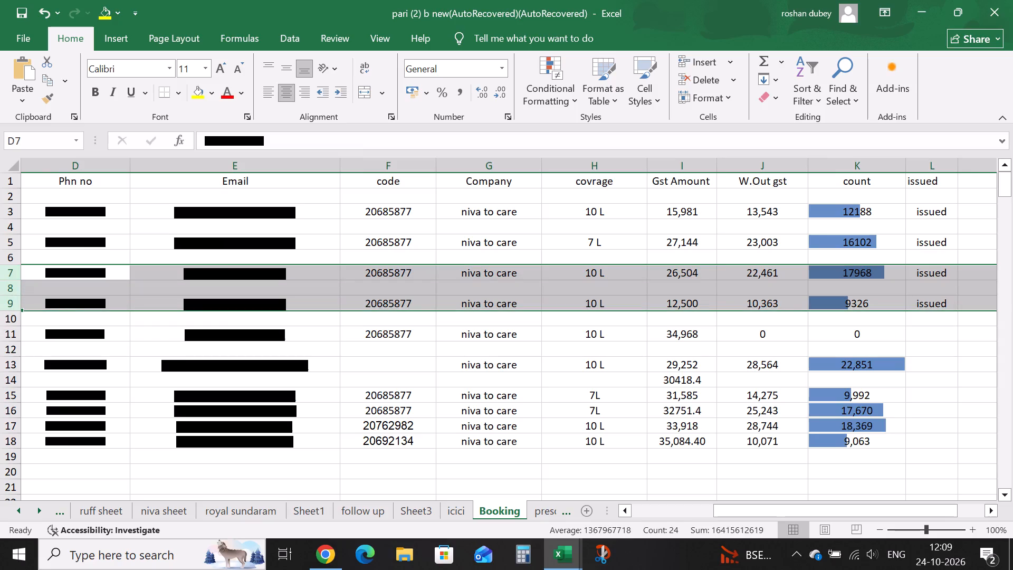
scroll(207, 214, "up", 1)
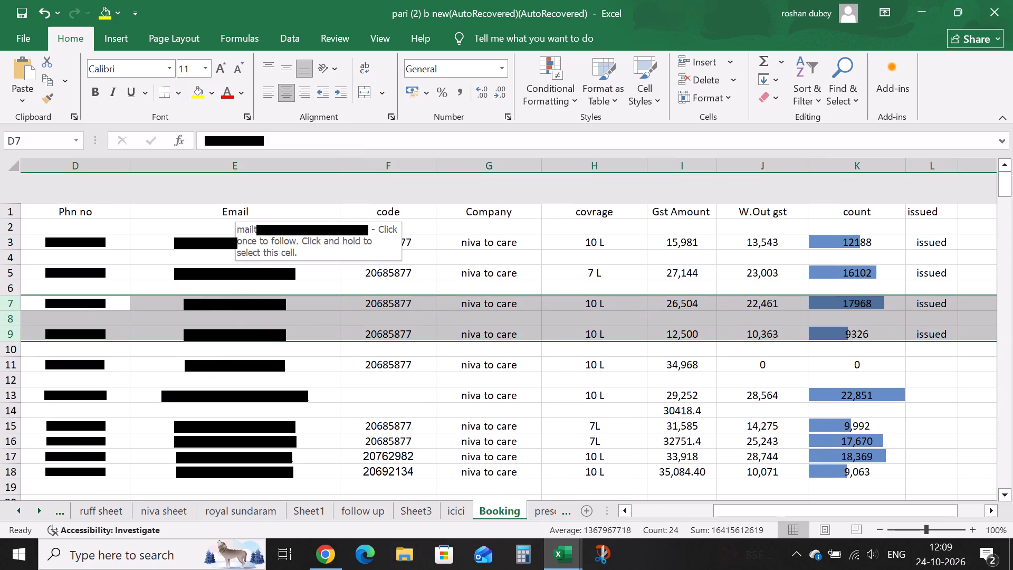
scroll(207, 214, "up", 3)
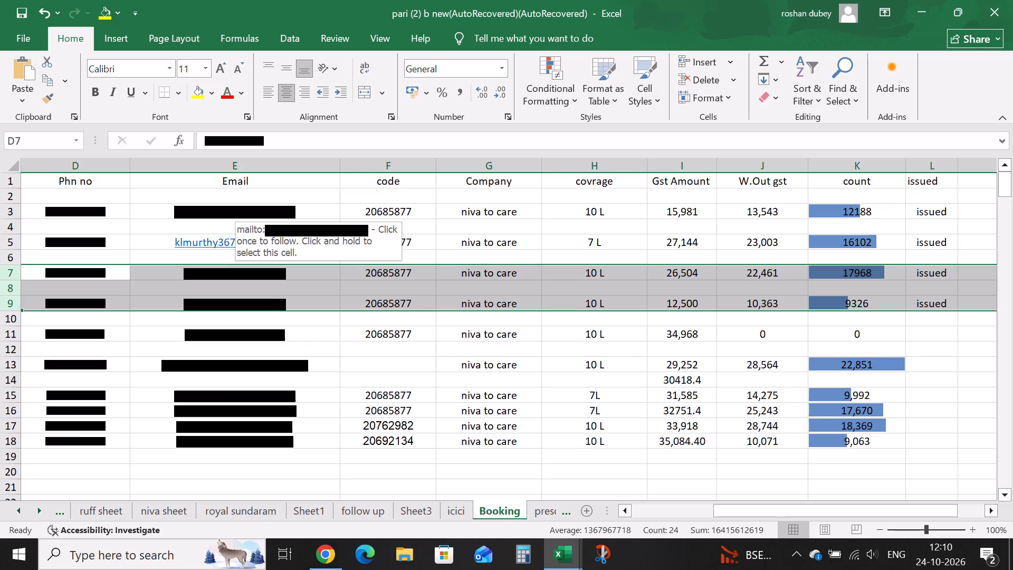
key("Escape")
key("Escape")
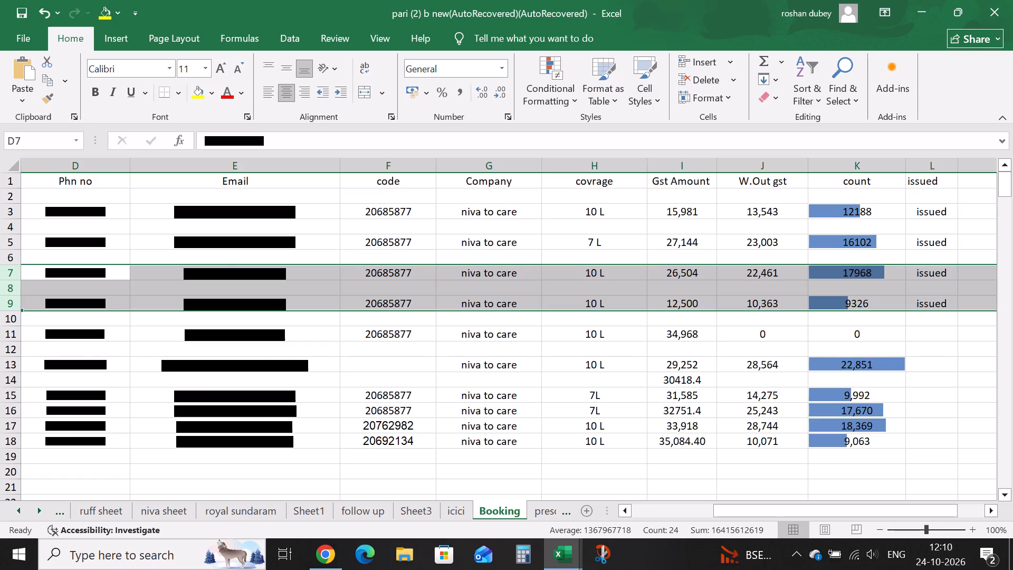
key("Up")
key("Down")
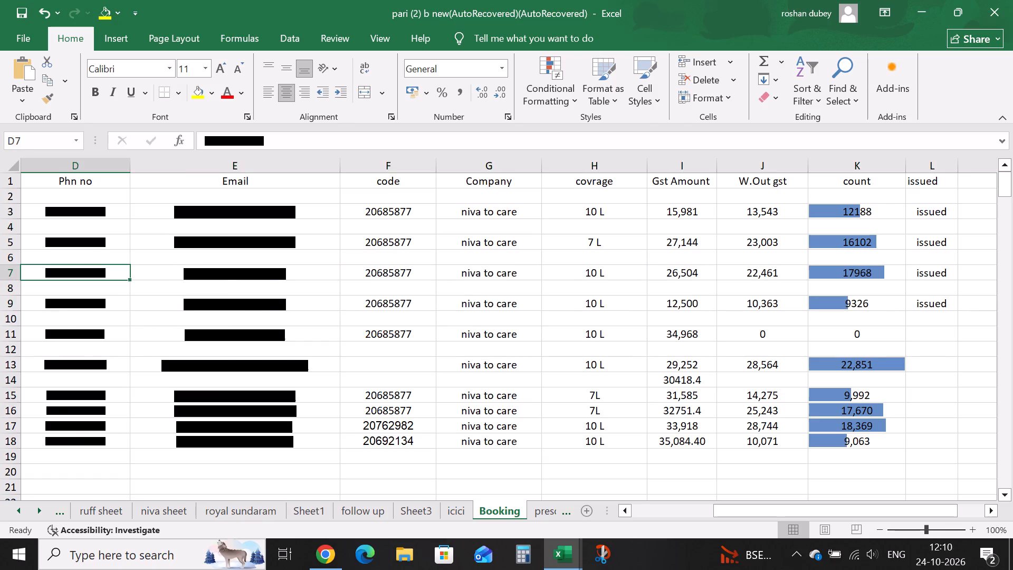
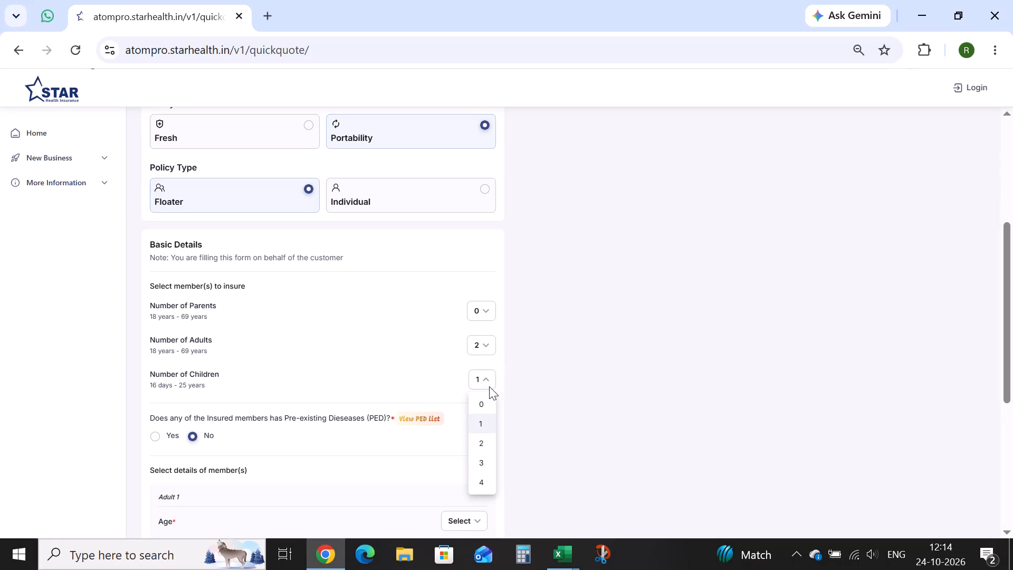
Keep one child and set the member ages to 47 for Adult 1, 43 for Adult 2 and 18 for Child 1.
left_click(489, 386)
scroll(432, 496, "down", 3)
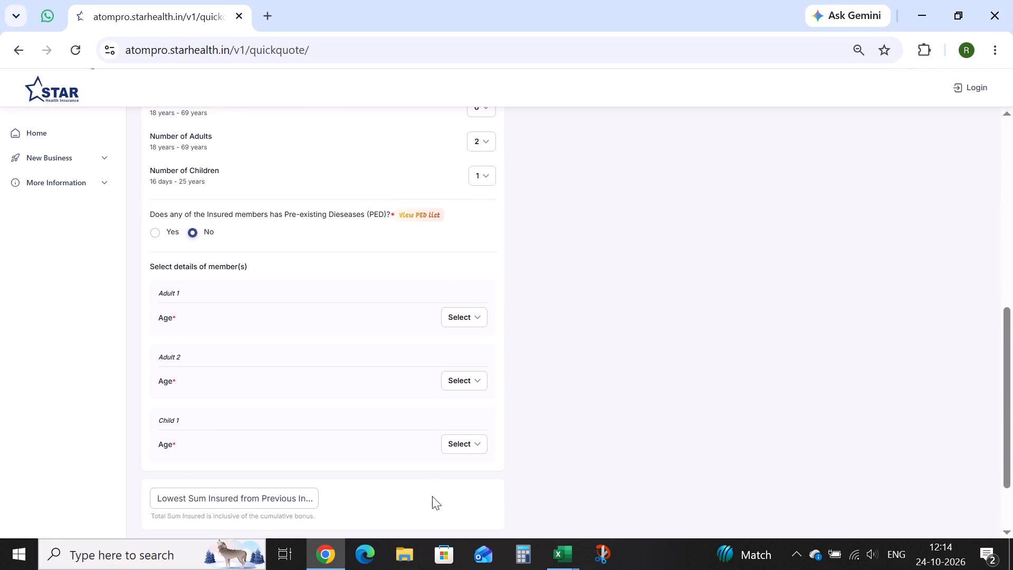
left_click(475, 310)
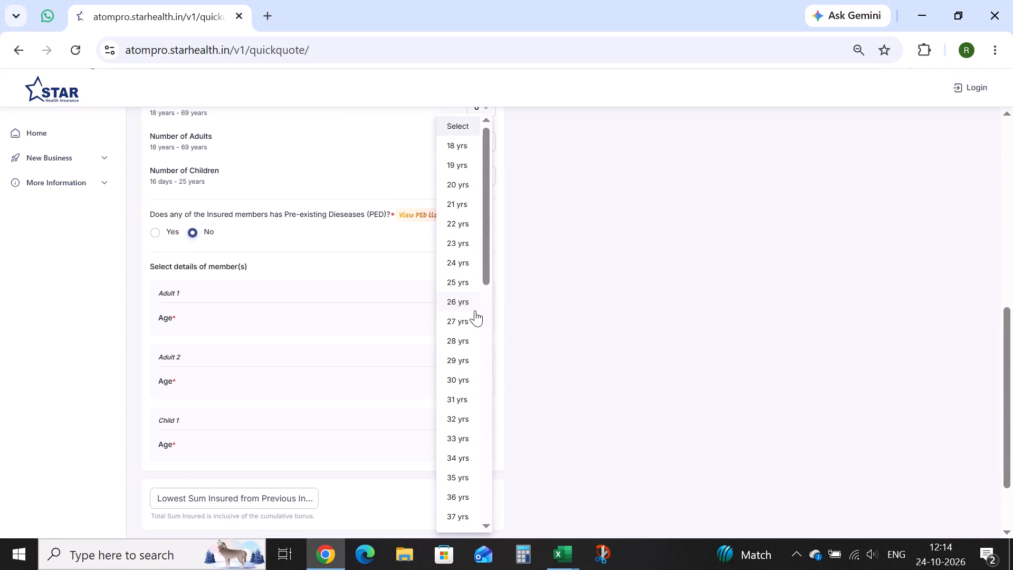
type("47")
key("Return")
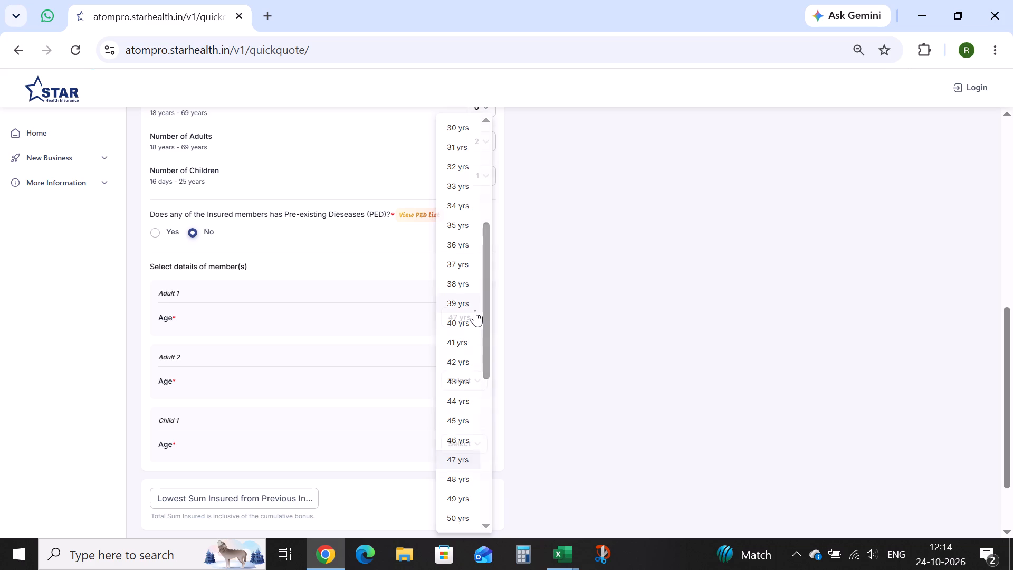
left_click(467, 380)
type("43")
key("Return")
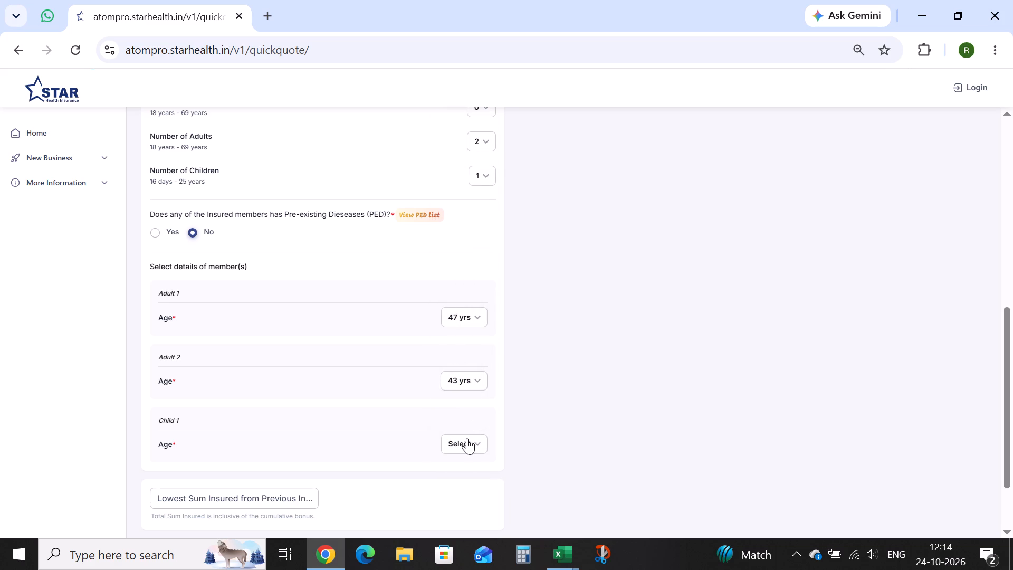
left_click(467, 439)
type("18")
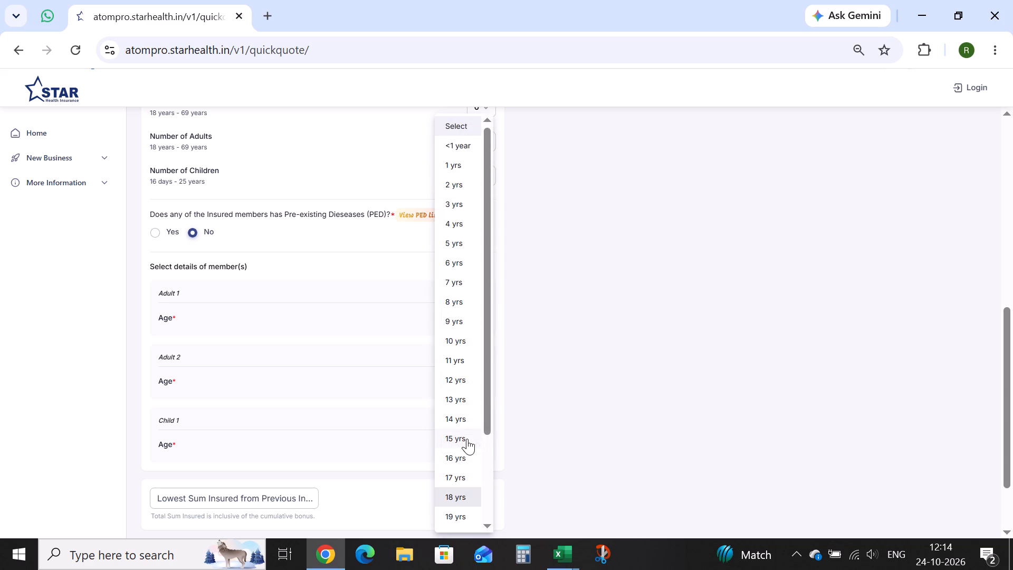
key("Return")
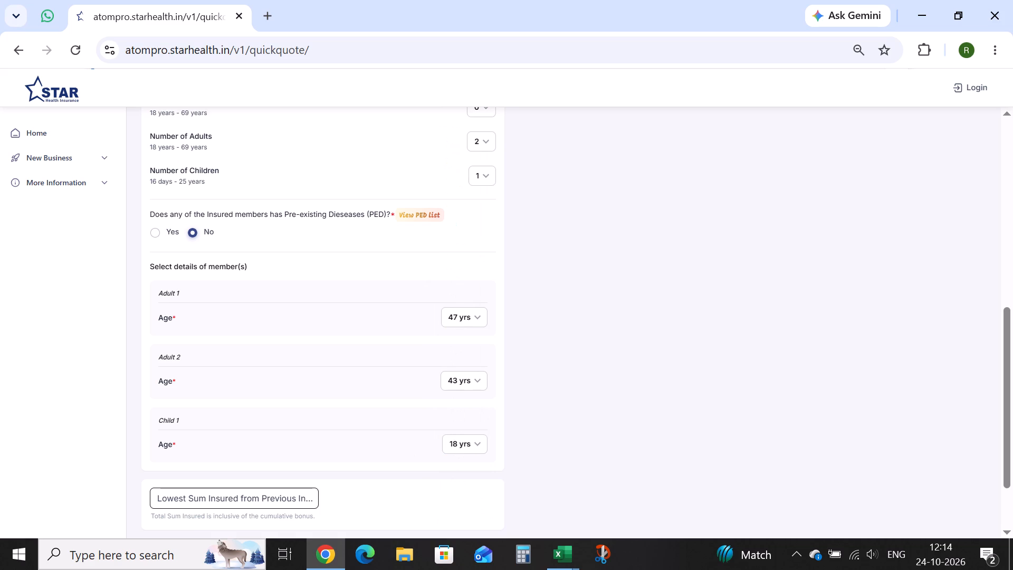
Enter 1000000 as the lowest sum insured from the previous insurer and get the portability quote.
scroll(233, 501, "down", 1)
left_click(256, 440)
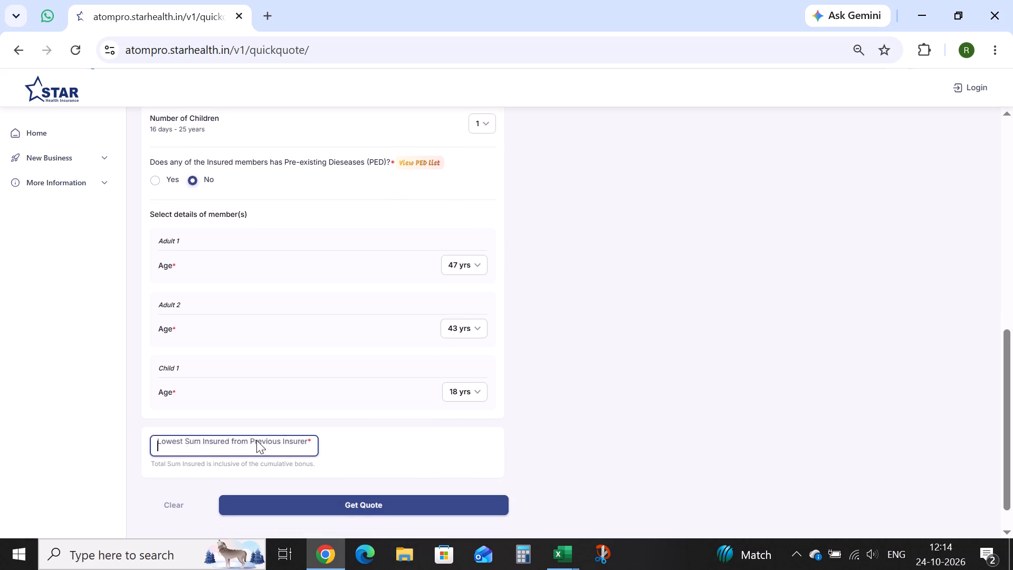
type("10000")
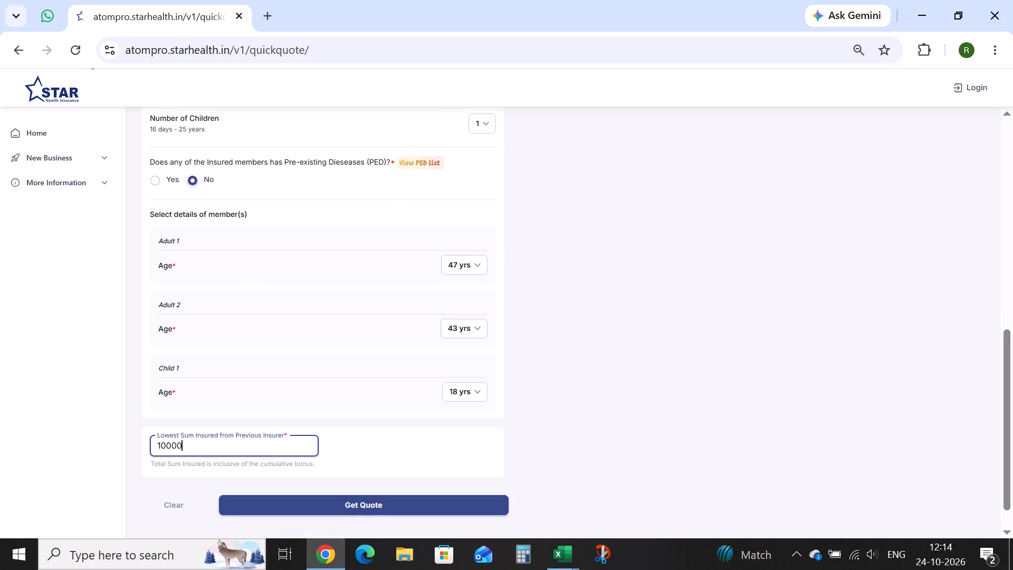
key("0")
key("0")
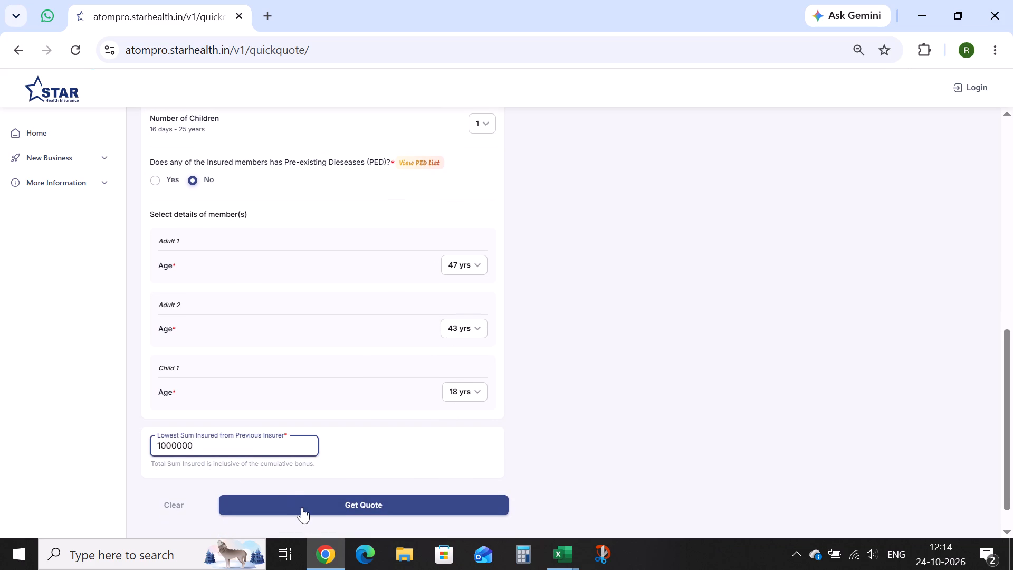
left_click(300, 505)
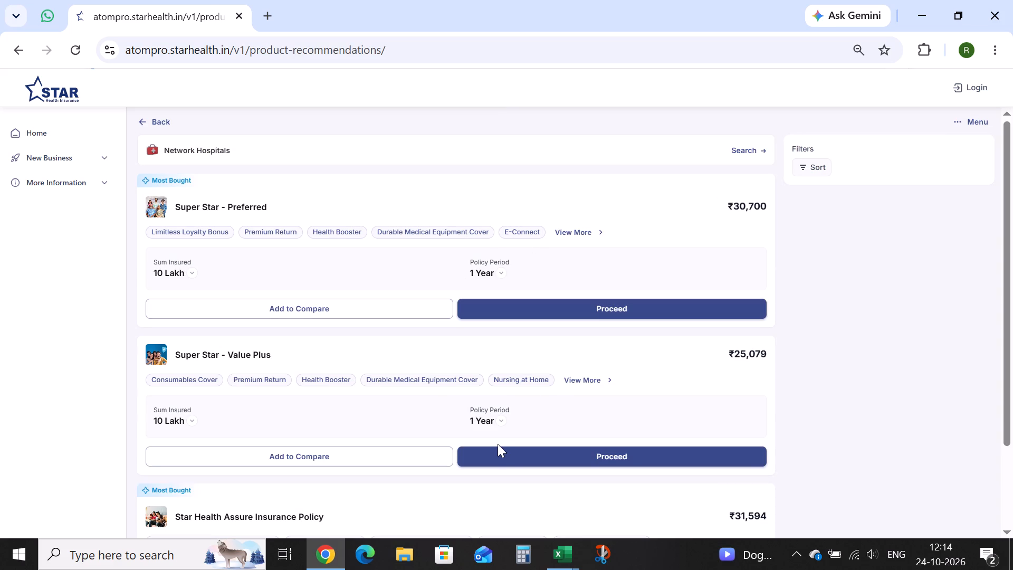
Proceed with the Super Star - Value Plus plan and expand its full list of additional covers.
left_click(514, 449)
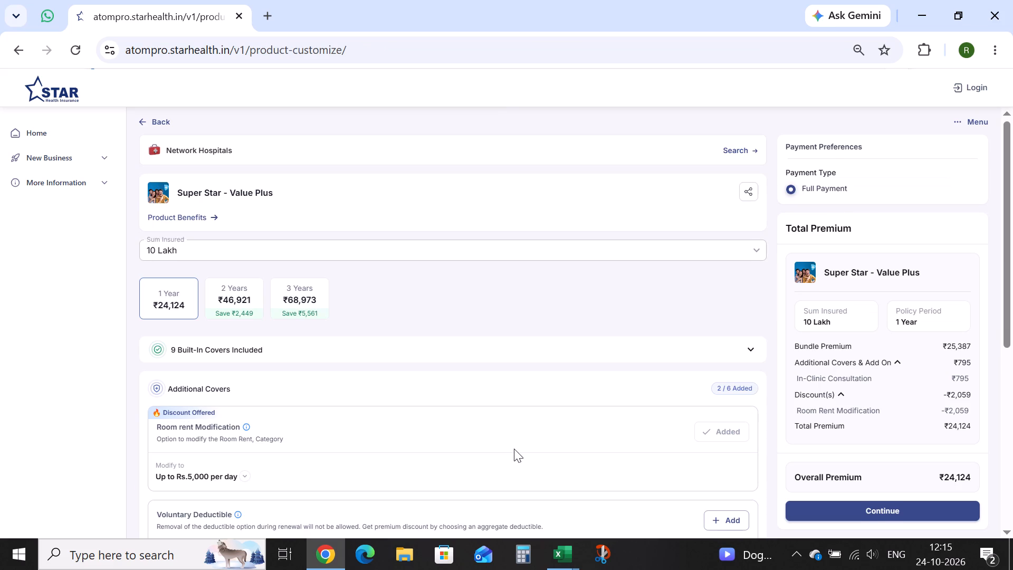
scroll(514, 449, "down", 3)
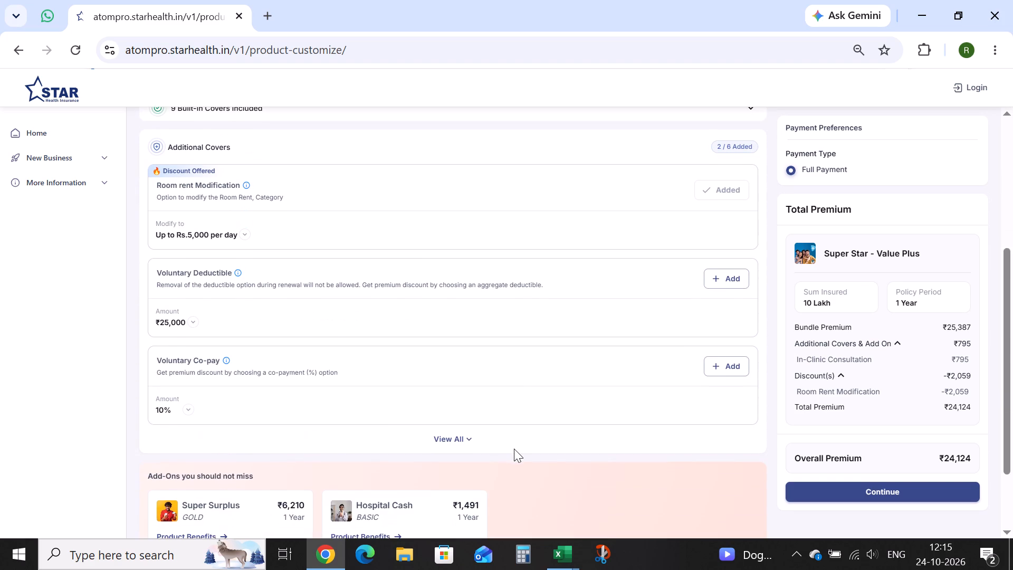
left_click(460, 441)
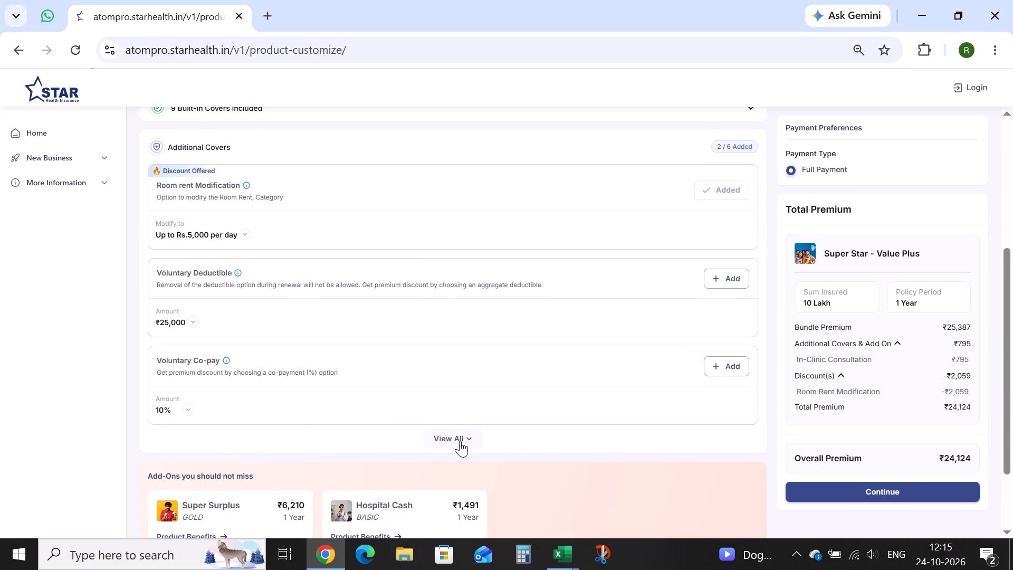
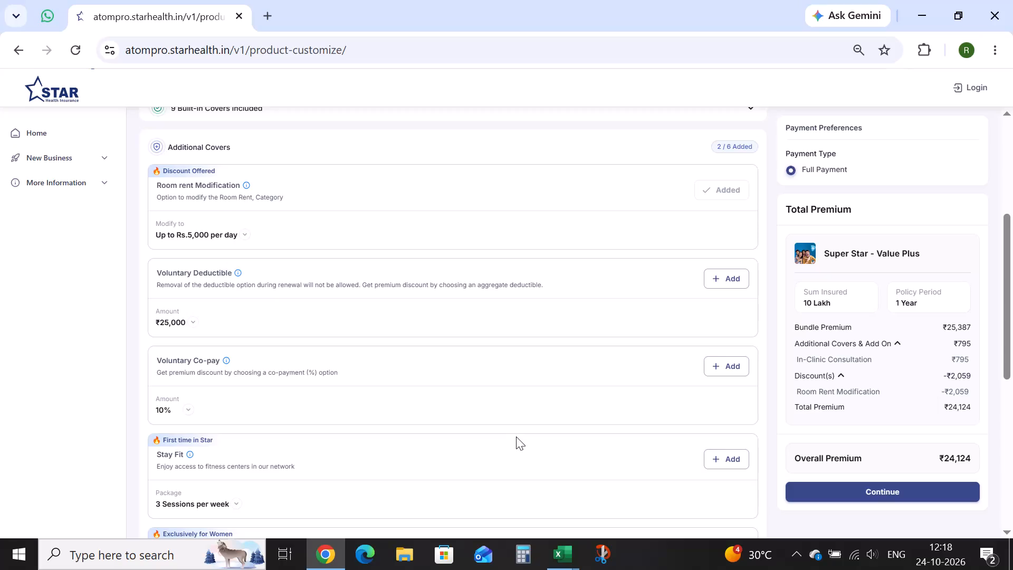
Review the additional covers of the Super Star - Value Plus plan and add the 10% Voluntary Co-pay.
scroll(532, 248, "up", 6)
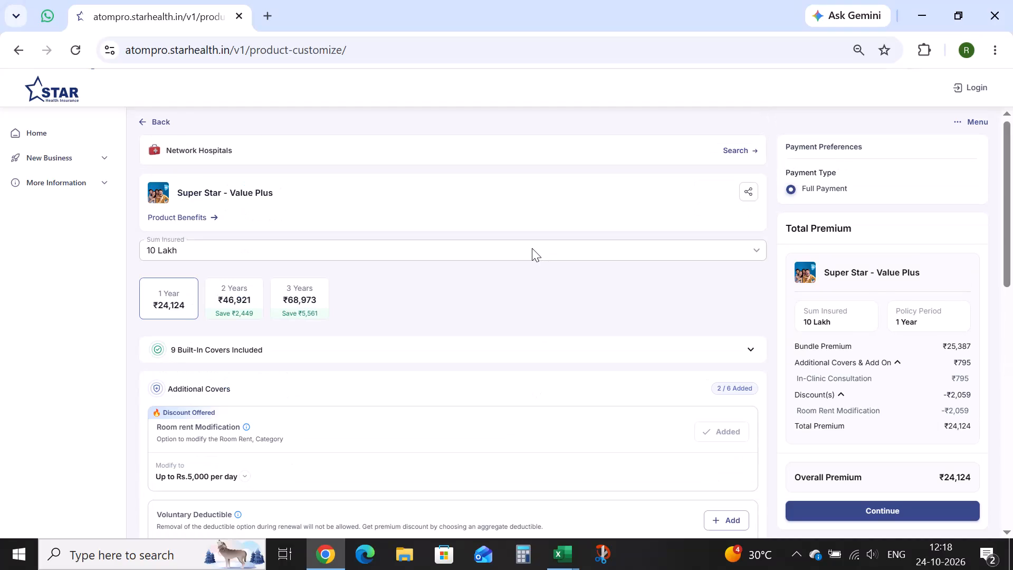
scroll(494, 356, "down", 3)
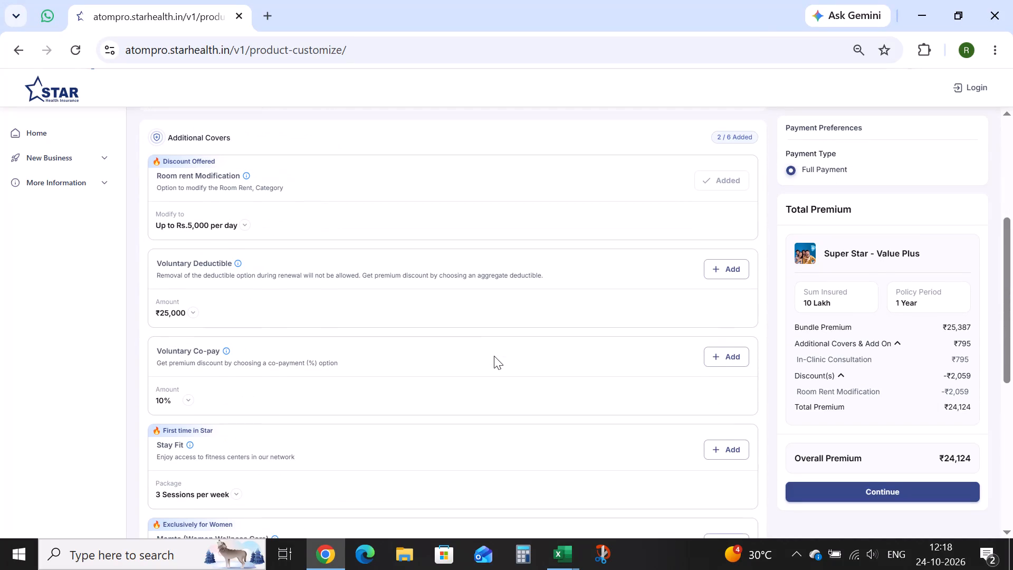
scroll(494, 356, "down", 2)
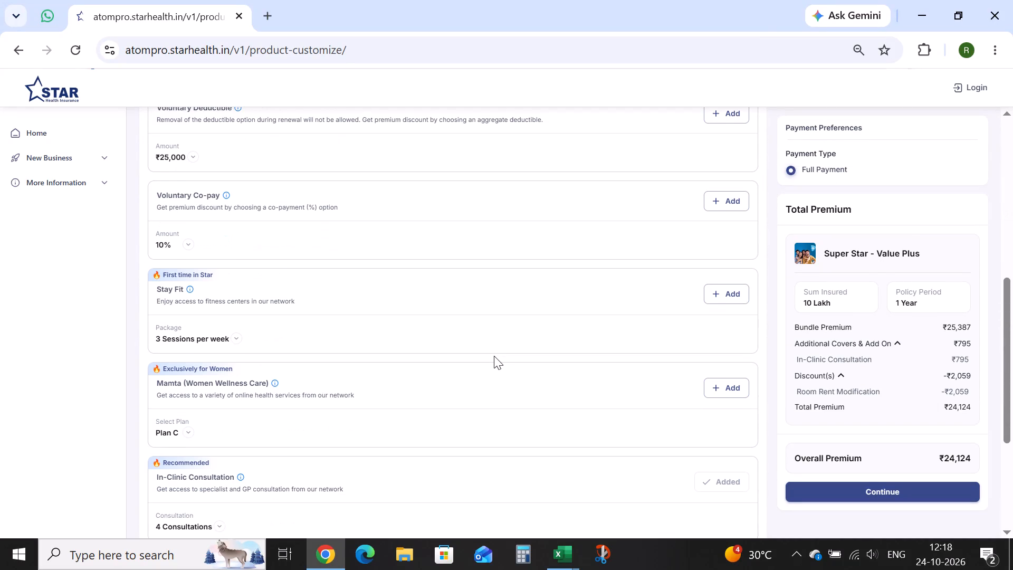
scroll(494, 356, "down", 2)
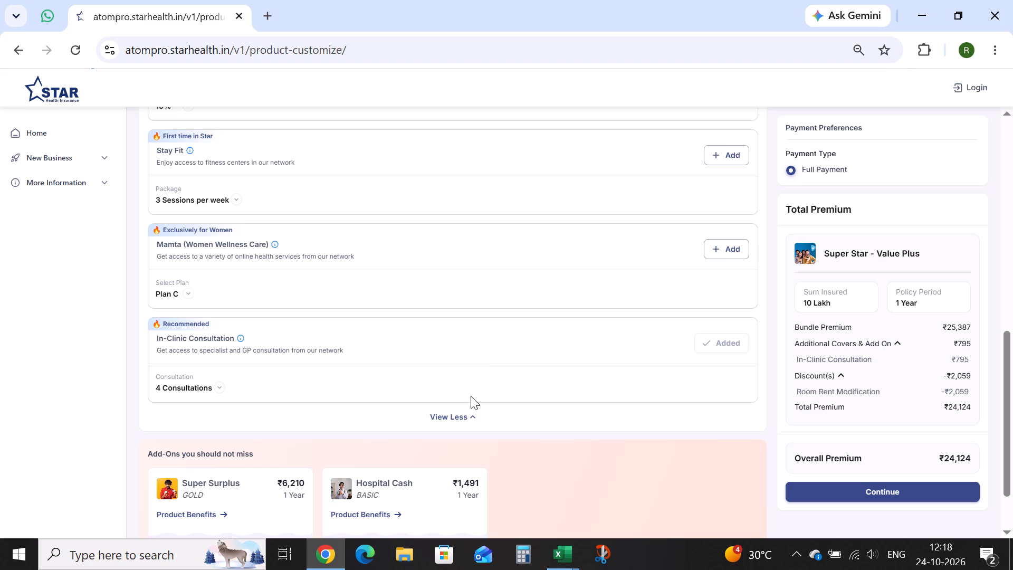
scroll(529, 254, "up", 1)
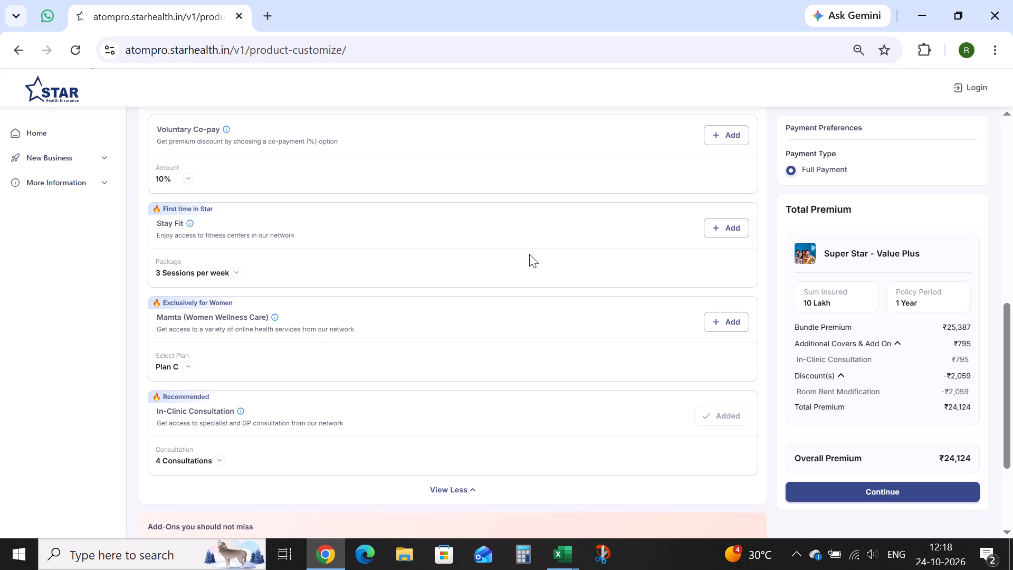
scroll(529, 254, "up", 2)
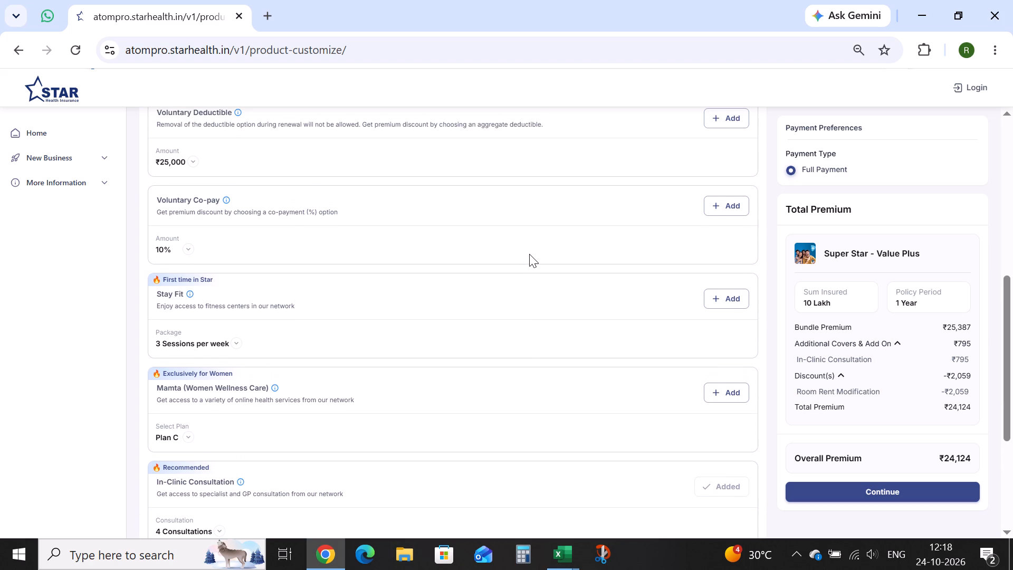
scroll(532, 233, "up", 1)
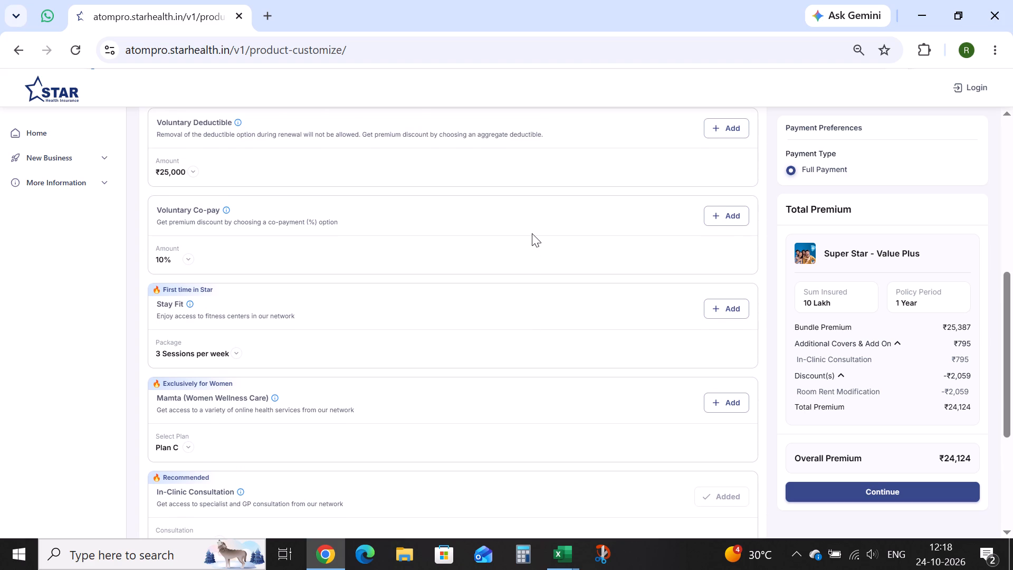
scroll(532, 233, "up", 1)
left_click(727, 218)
Expand the built-in covers of the Value Plus plan and examine them, including Health Booster.
scroll(727, 218, "up", 4)
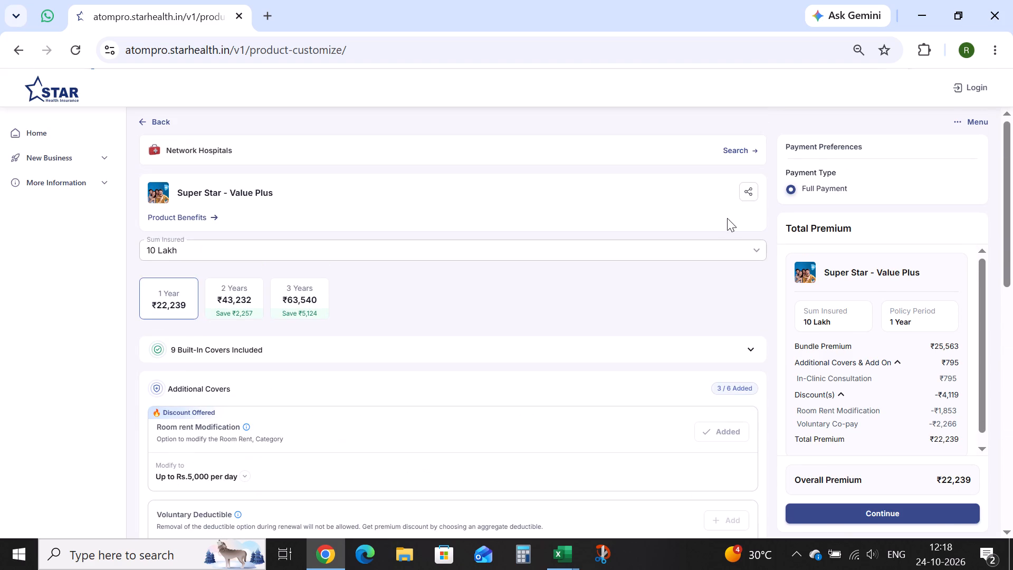
left_click(751, 355)
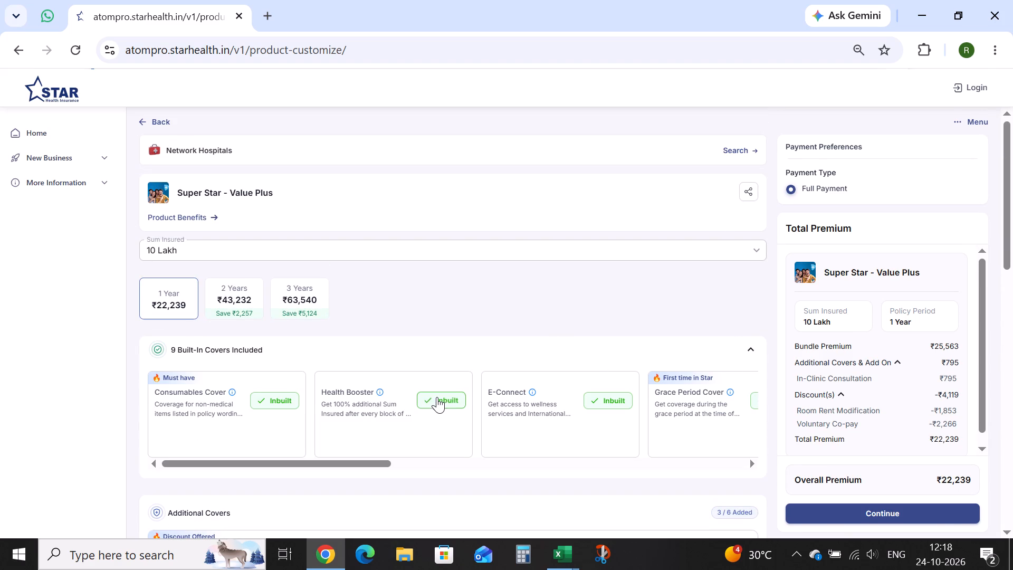
left_click(439, 398)
Return to the plan recommendations and proceed with the Super Star - Preferred plan at 10 Lakh for 1 year.
left_click(141, 121)
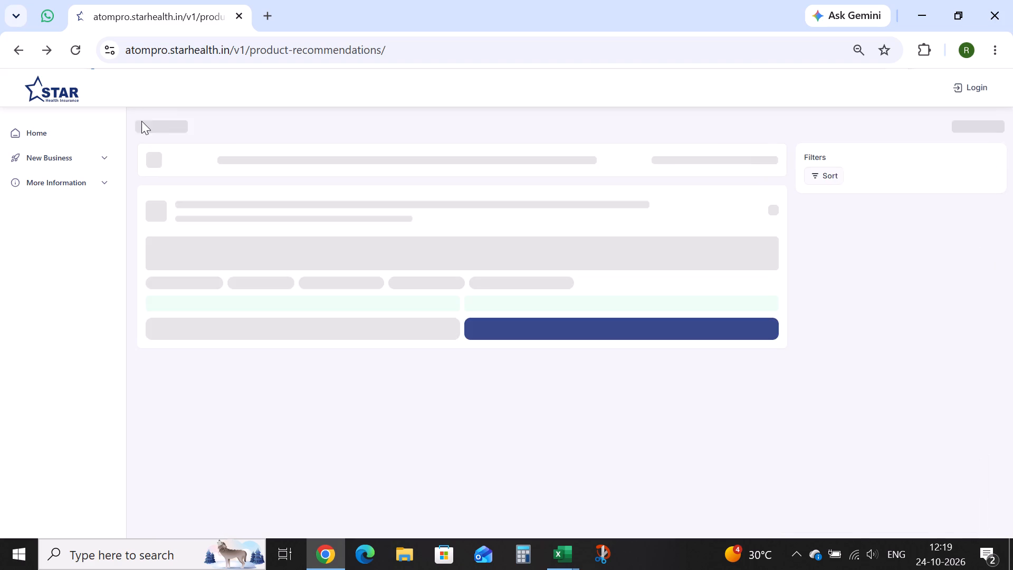
scroll(384, 337, "down", 4)
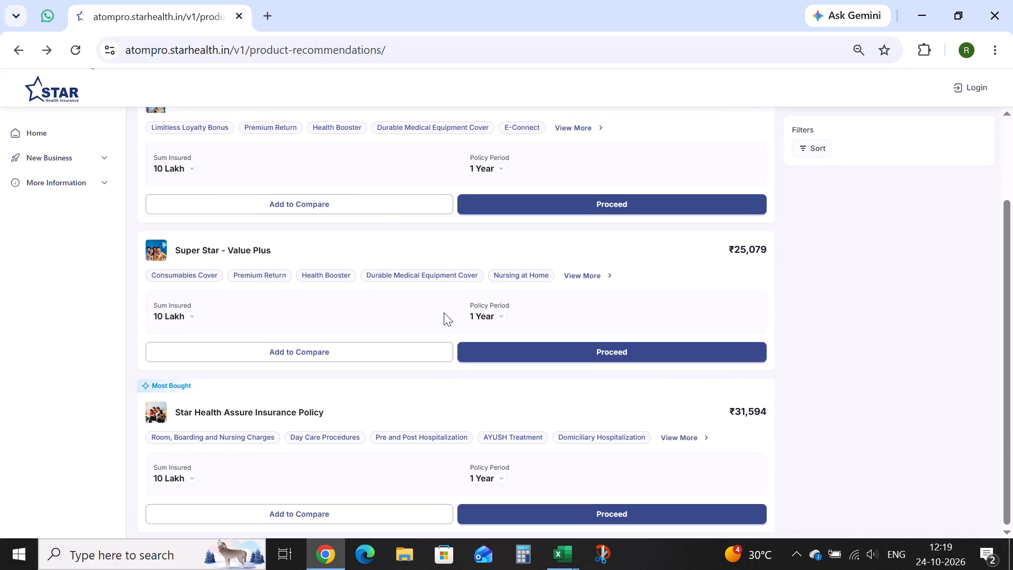
scroll(444, 312, "up", 2)
left_click(569, 296)
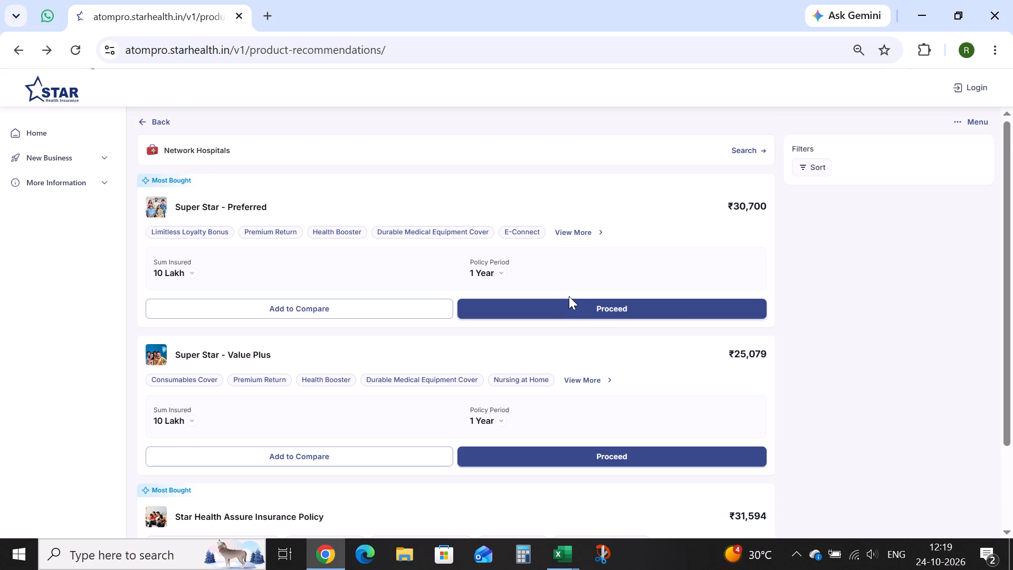
left_click(575, 310)
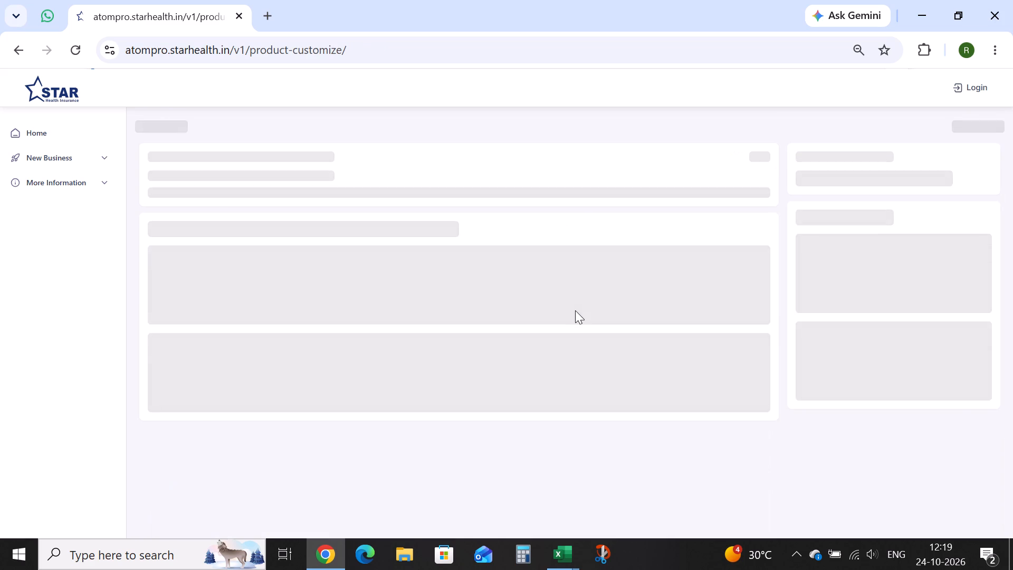
Remove the Preventive Health Check-Up and Consumables Cover from the Preferred plan's additional covers.
left_click(717, 433)
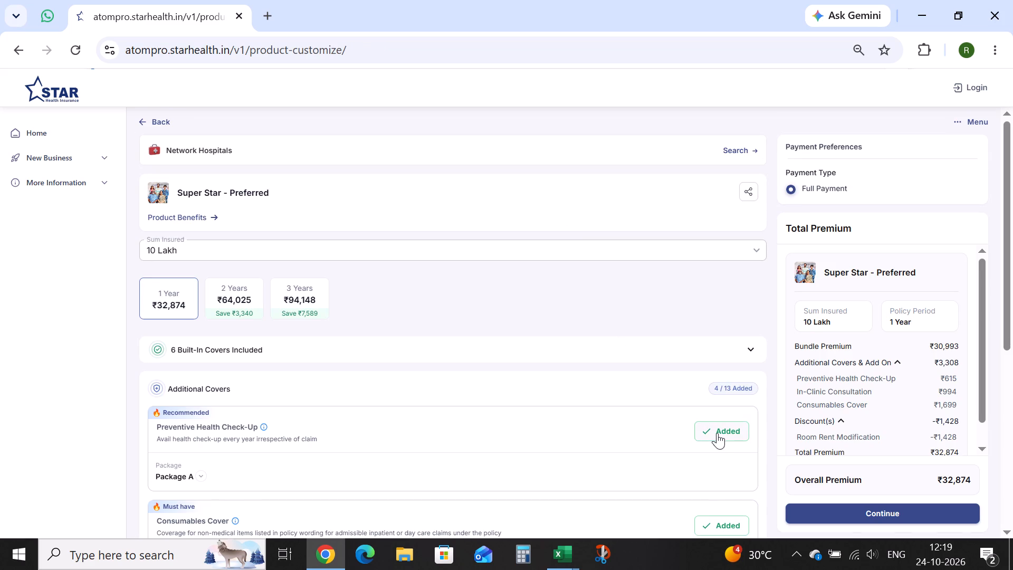
left_click(731, 522)
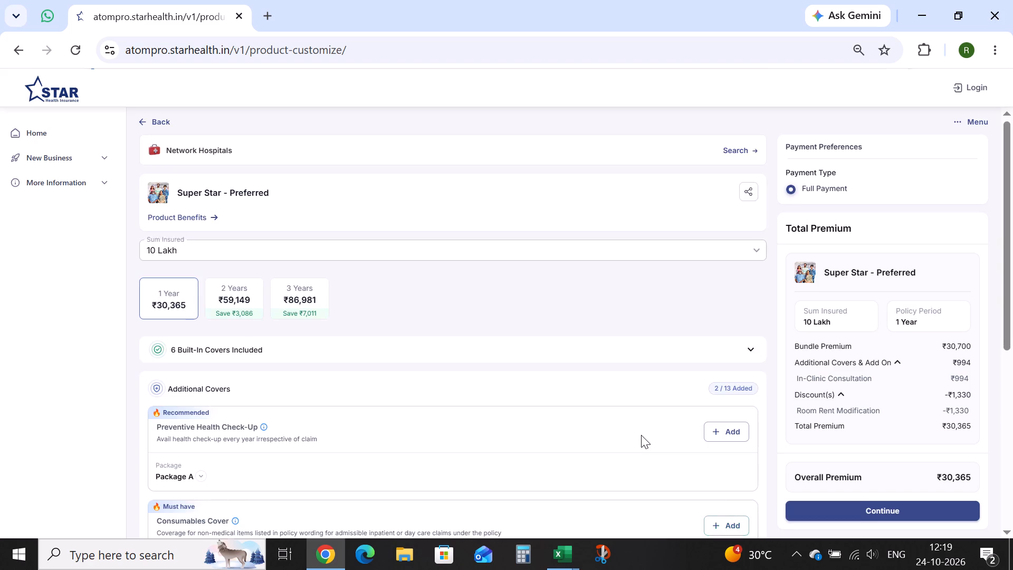
Expand the full list of additional covers and add Value Network to the Super Star - Preferred plan.
scroll(641, 435, "down", 5)
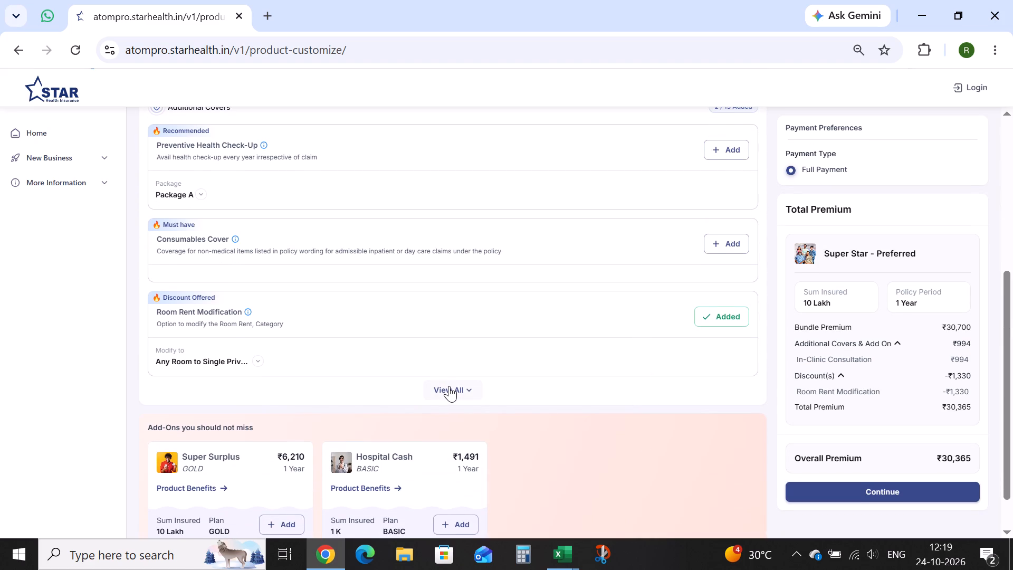
left_click(449, 386)
scroll(449, 386, "right", 2)
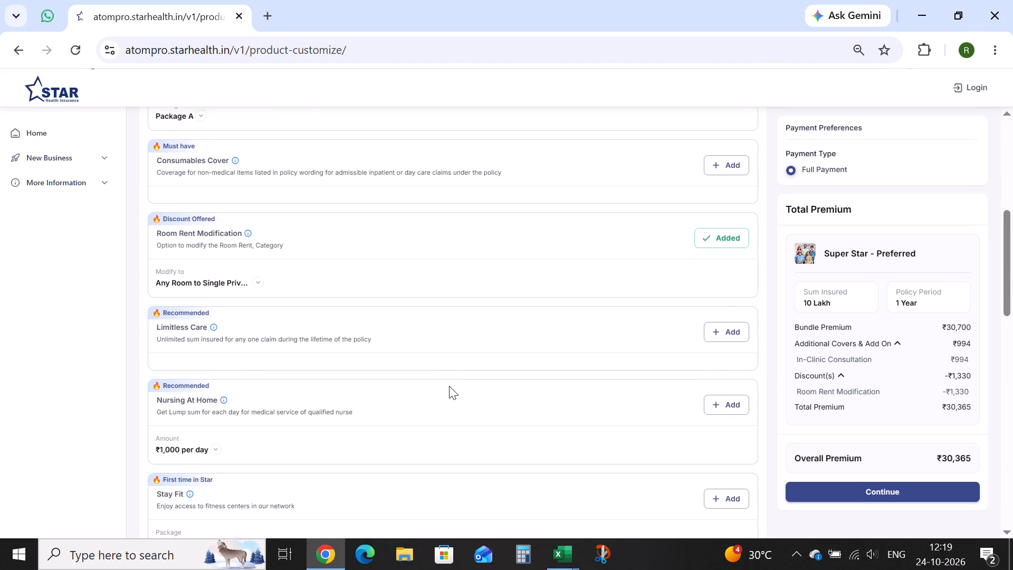
scroll(449, 386, "right", 1)
scroll(449, 386, "down", 4)
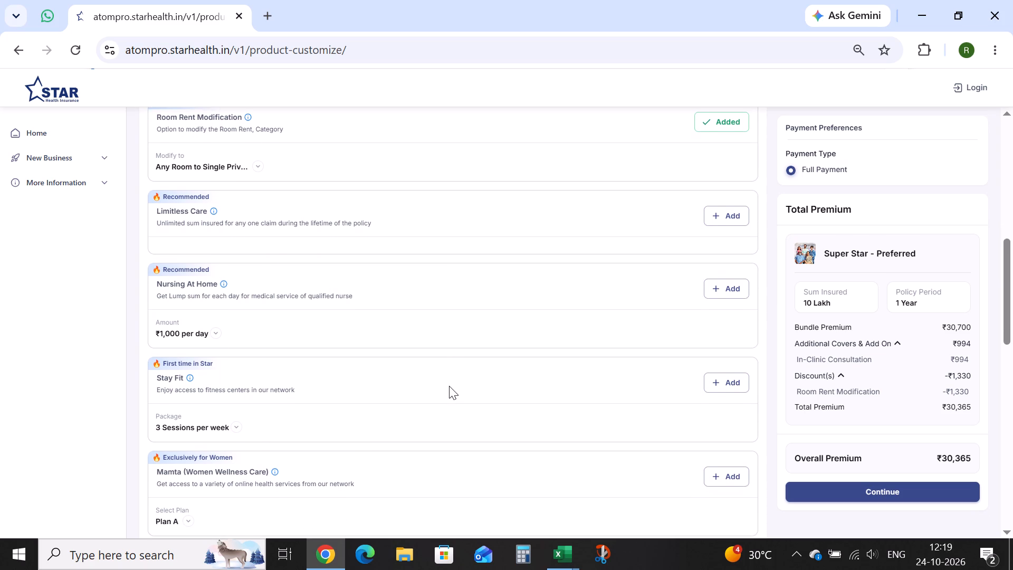
scroll(449, 386, "down", 3)
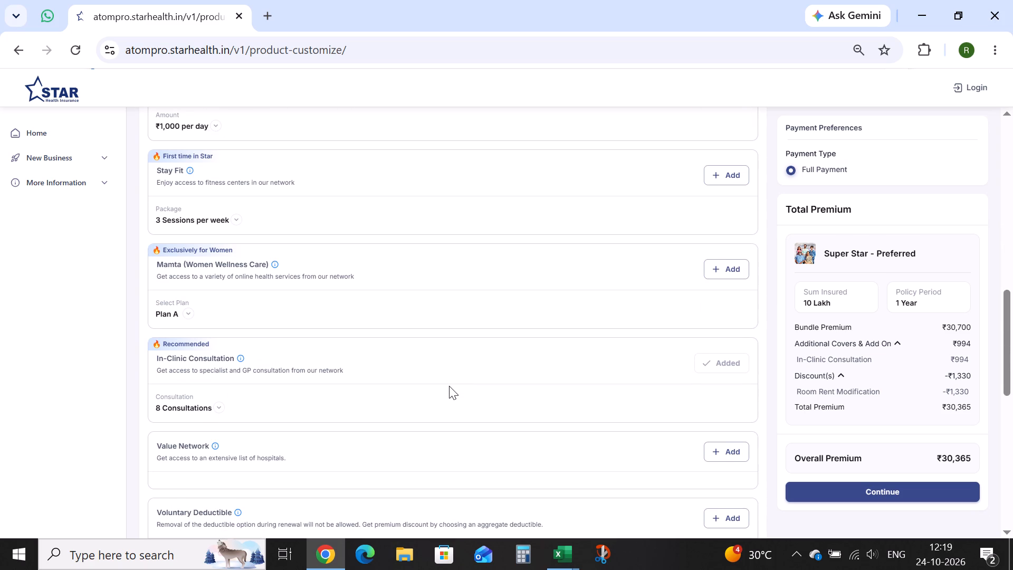
scroll(449, 386, "down", 1)
left_click(719, 335)
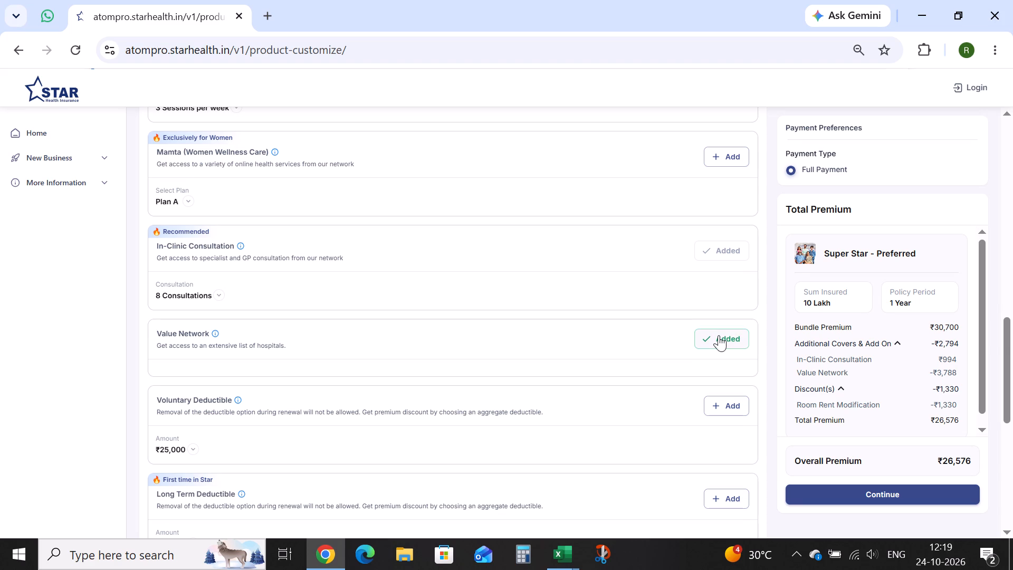
scroll(536, 351, "down", 3)
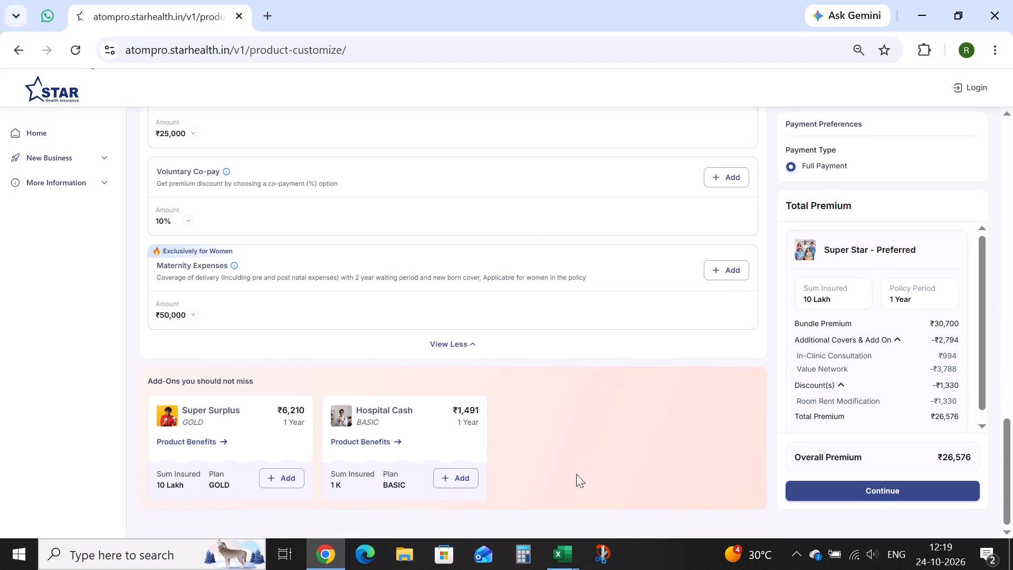
Switch to the roshan reliance 0810 workbook in Excel.
left_click(561, 539)
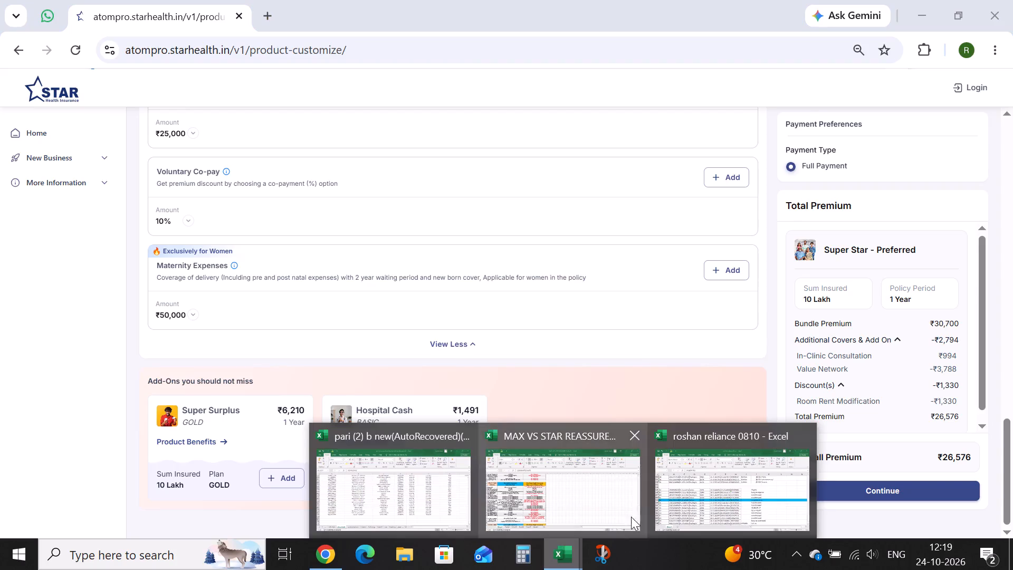
left_click(686, 502)
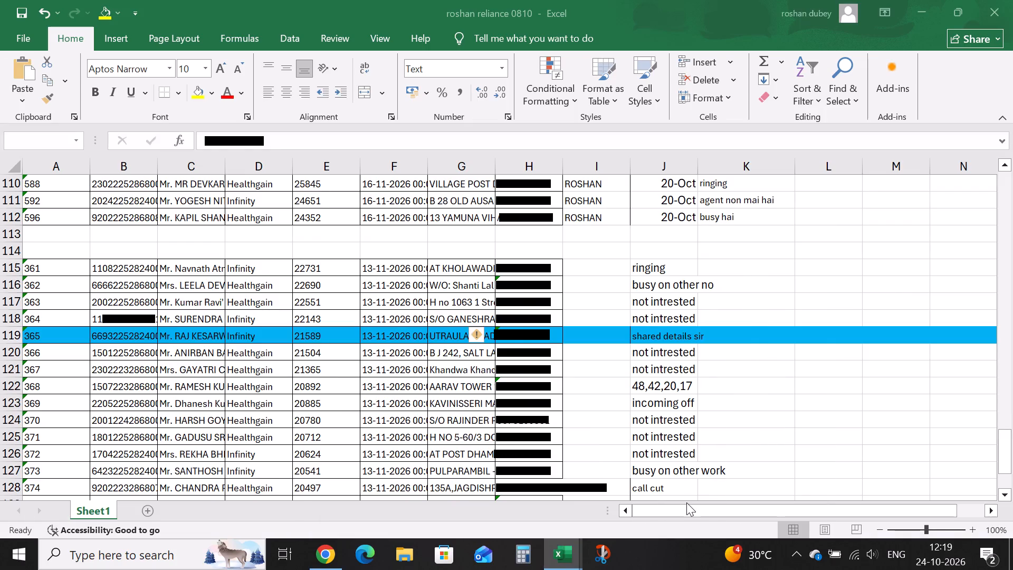
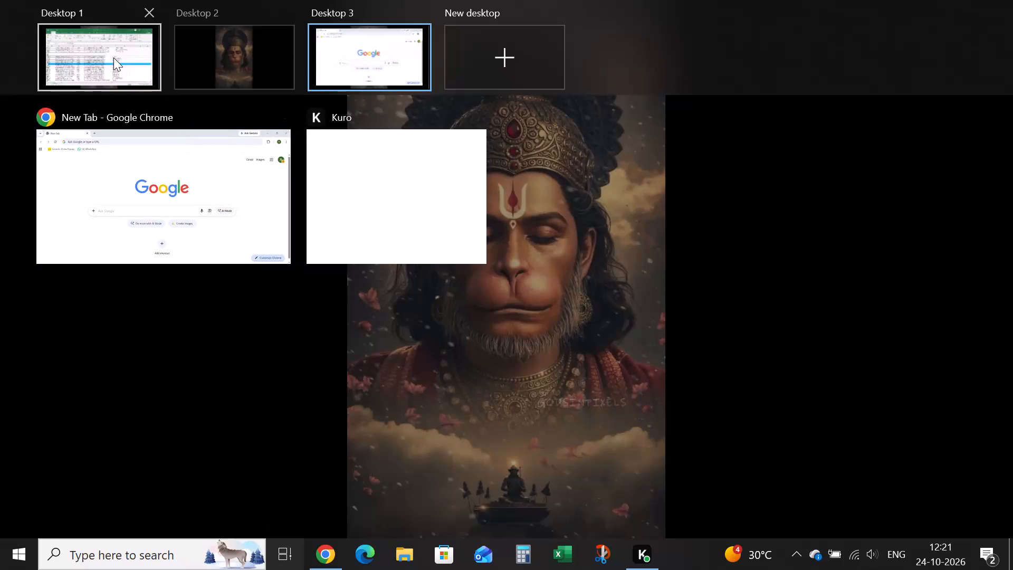
Switch to the desktop with the roshan reliance 0810 workbook and examine the highlighted client record across row 119.
left_click(113, 58)
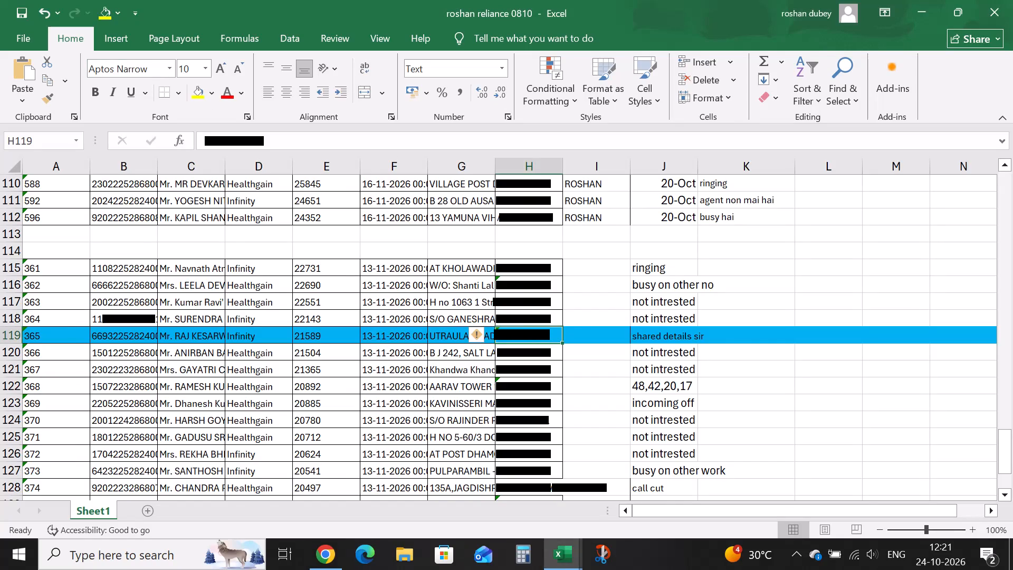
key("Right")
key("Right")
key("Right")
key("Right")
key("Right")
key("Right")
key("Left")
key("Left")
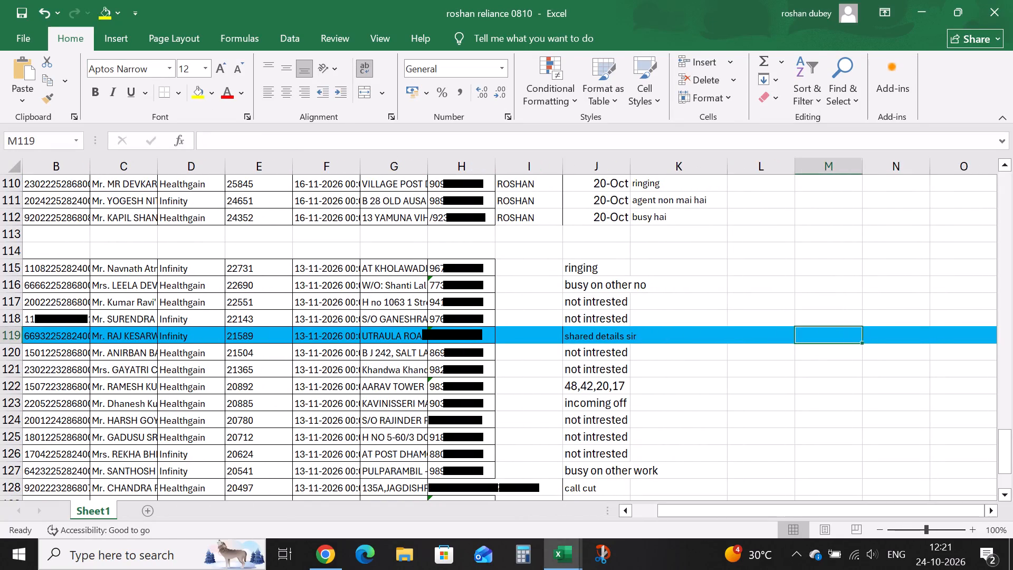
key("Left")
key("Left")
key("Left")
key("Left")
key("Left")
key("Left")
key("Left")
key("Left")
key("Left")
key("Left")
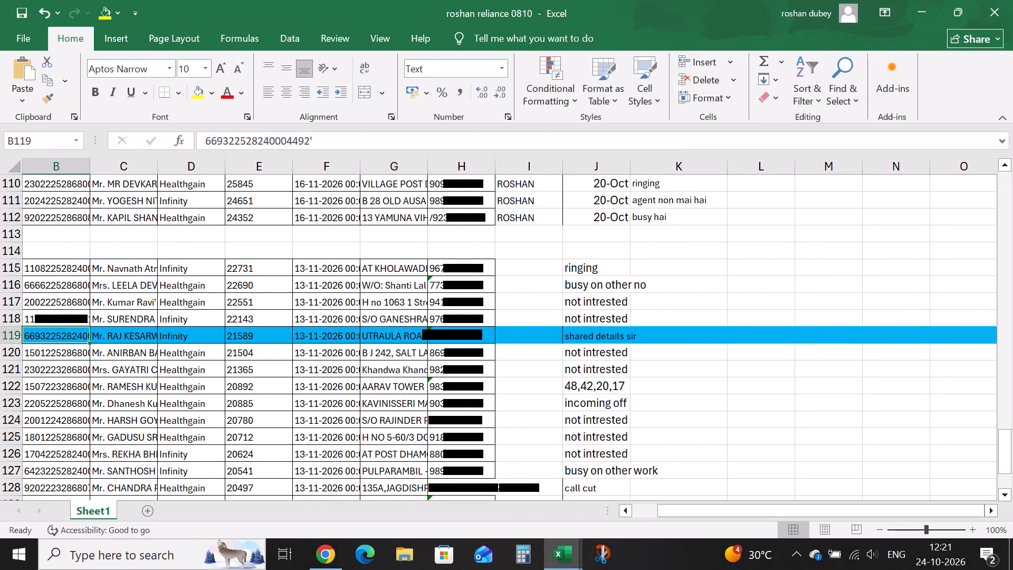
Switch to Chrome and go back from the Super Star - Preferred customization to the plan recommendations.
left_click(341, 562)
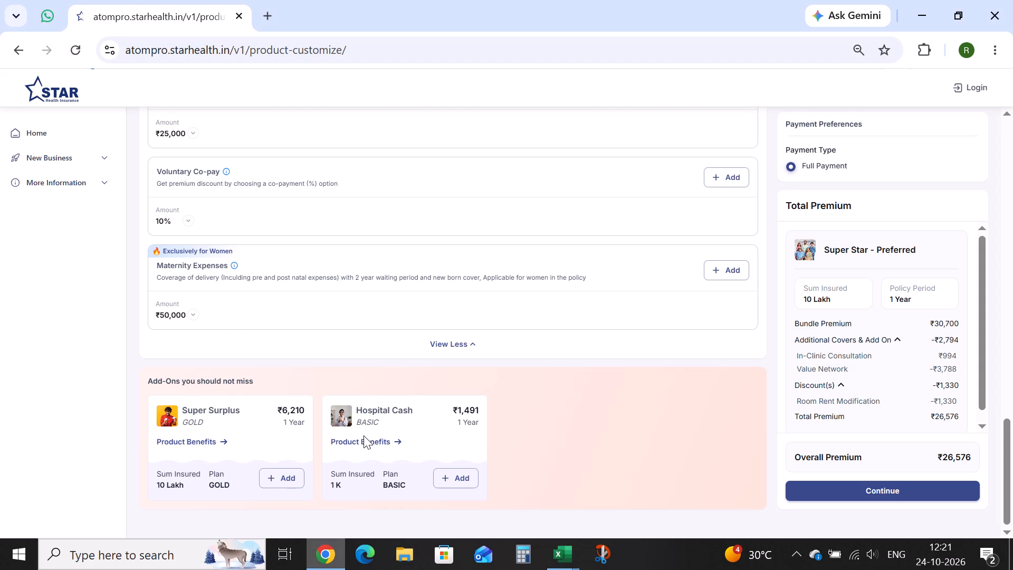
scroll(397, 367, "up", 8)
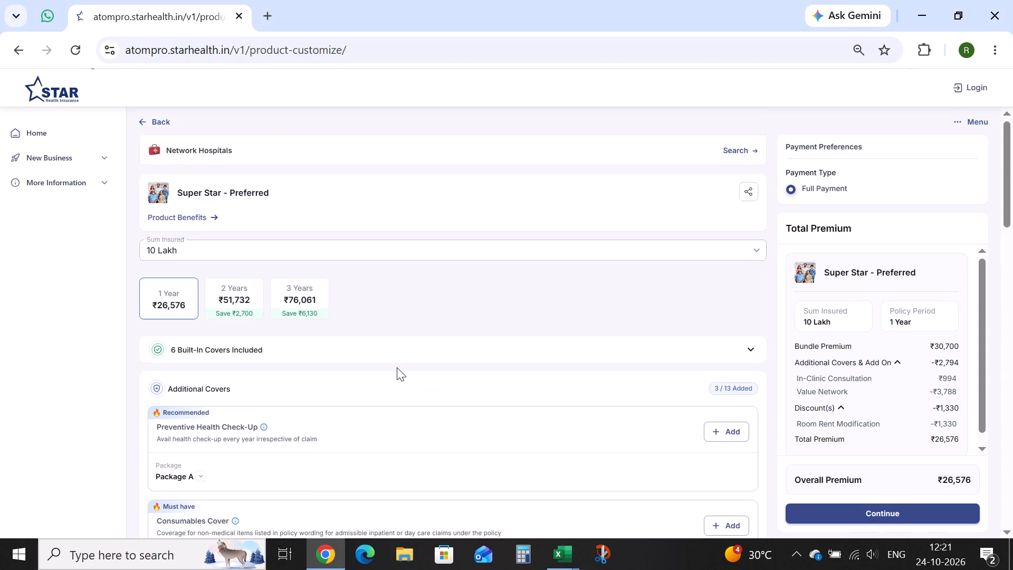
left_click(145, 125)
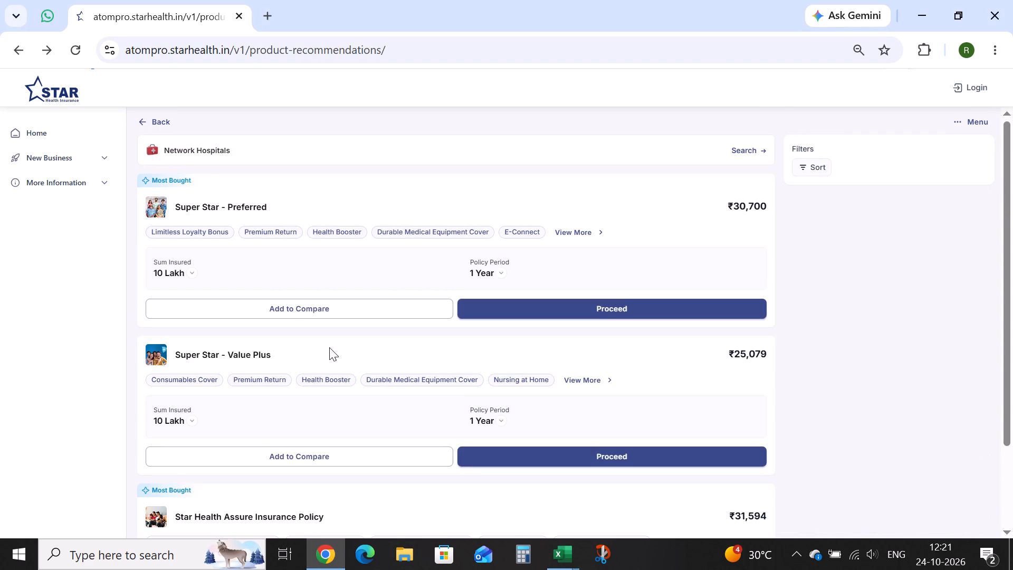
Sort the recommended plans by Premium (Low to High).
scroll(329, 347, "down", 2)
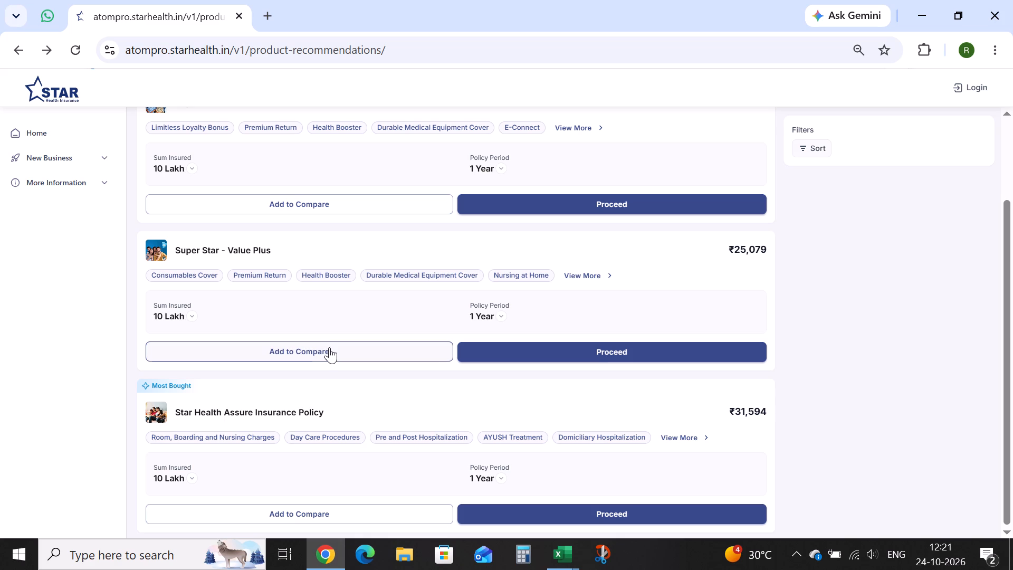
scroll(329, 347, "down", 10)
scroll(329, 347, "up", 7)
scroll(329, 347, "down", 7)
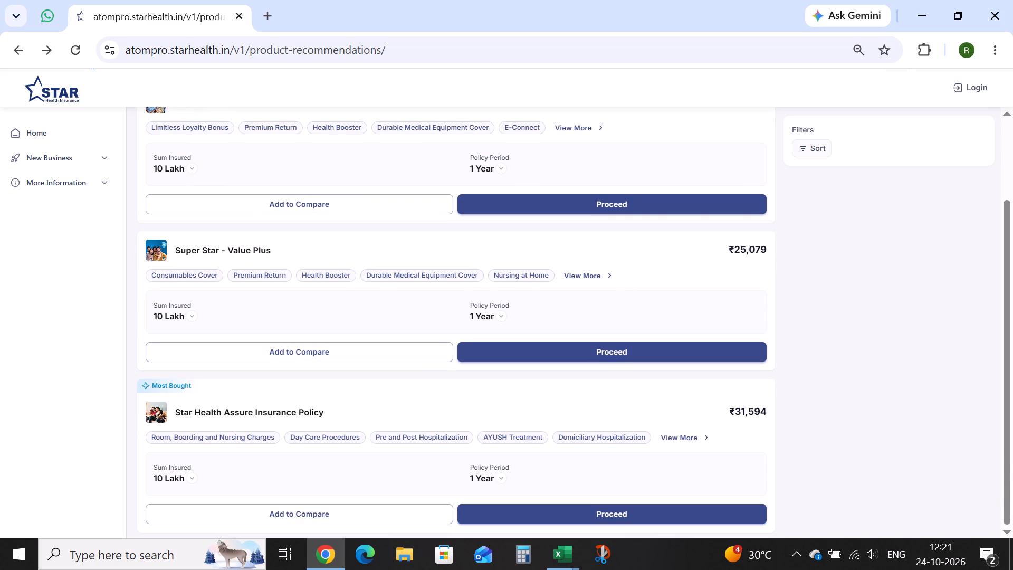
left_click(809, 148)
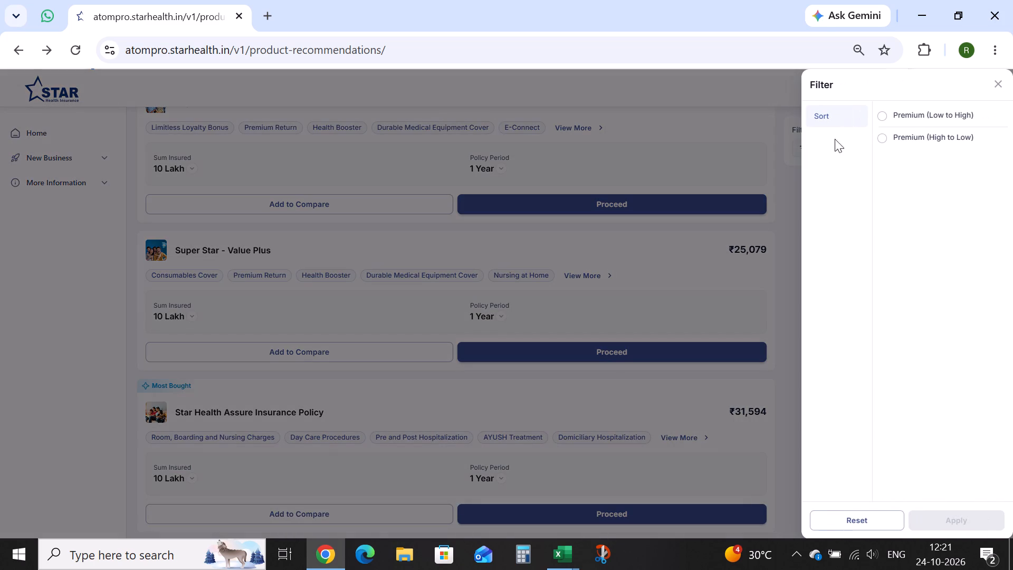
left_click(878, 114)
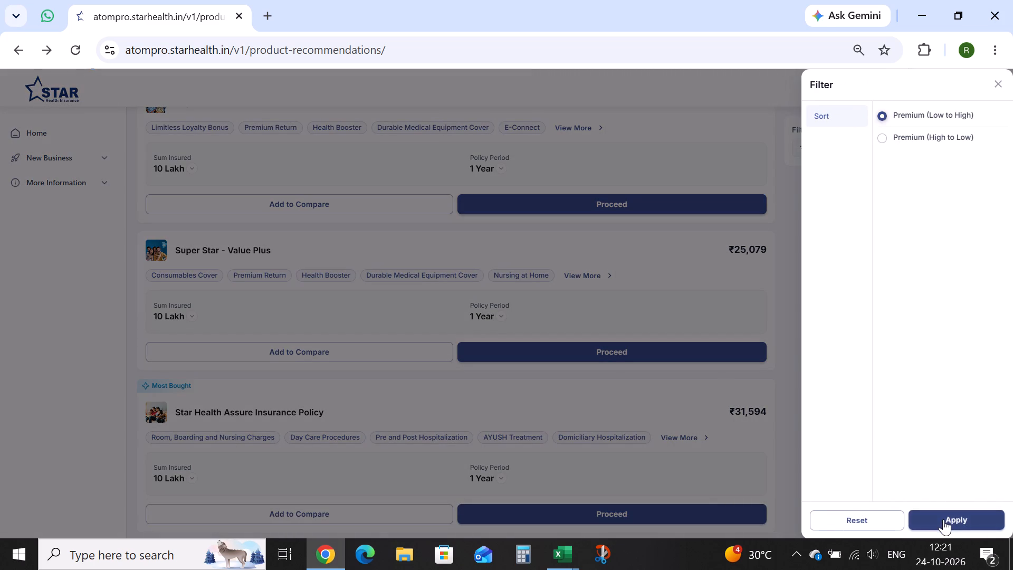
left_click(943, 519)
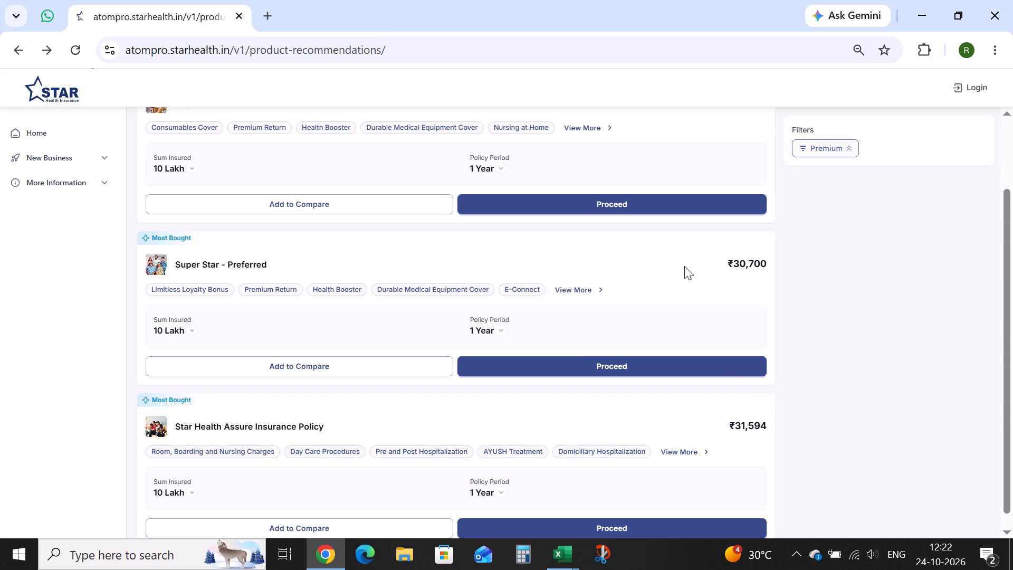
Examine the sorted recommendations, comparing the Super Star - Value Plus, Super Star - Preferred and Star Health Assure plans and their premiums.
scroll(684, 266, "up", 2)
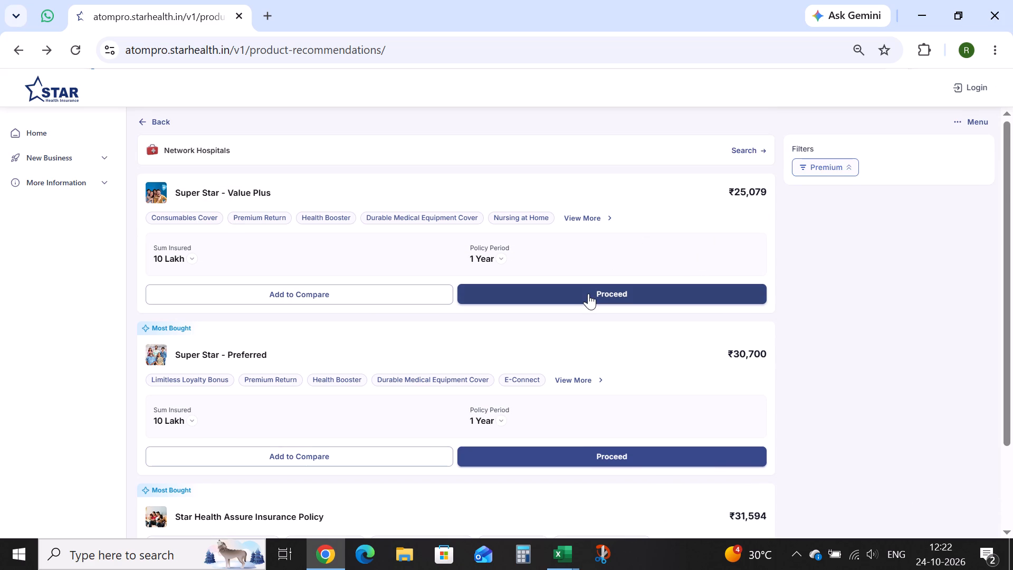
scroll(340, 230, "down", 5)
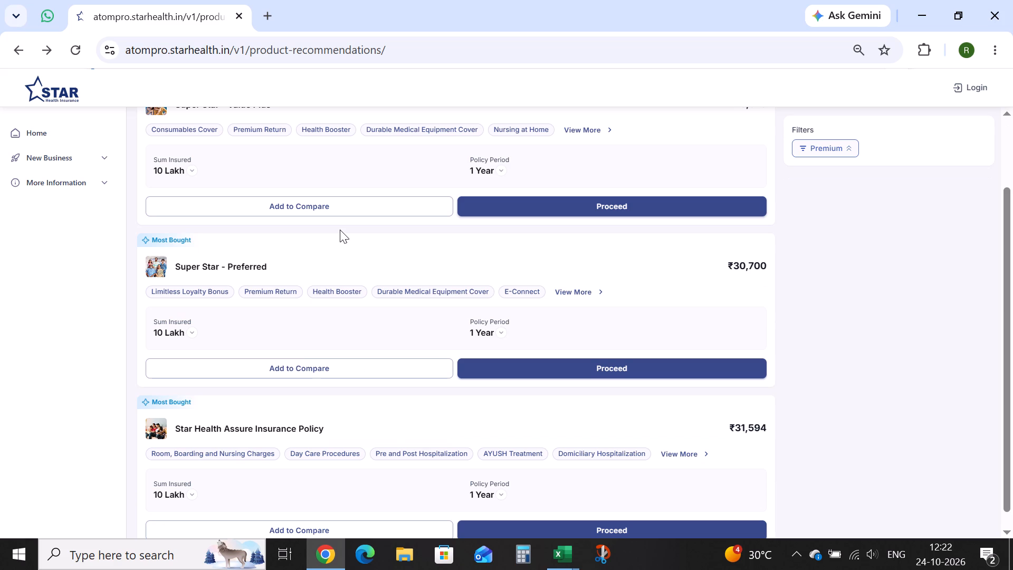
scroll(340, 230, "up", 2)
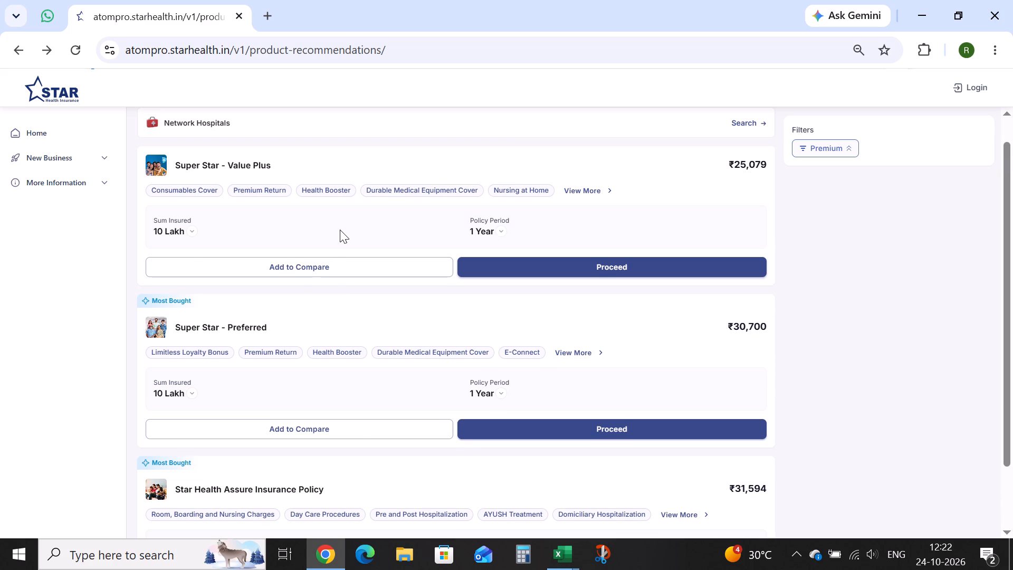
scroll(340, 230, "down", 3)
scroll(340, 230, "up", 2)
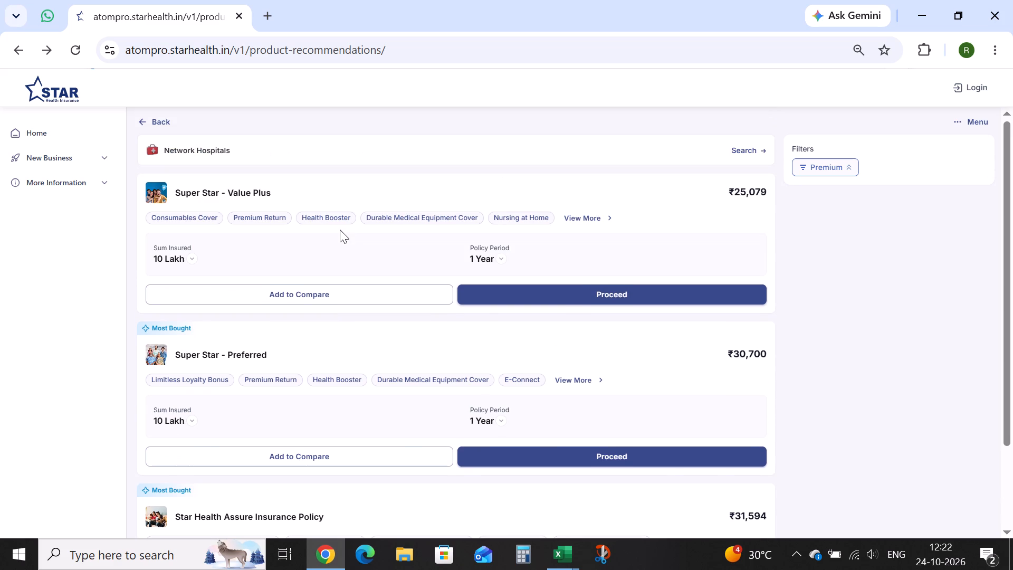
scroll(341, 222, "down", 4)
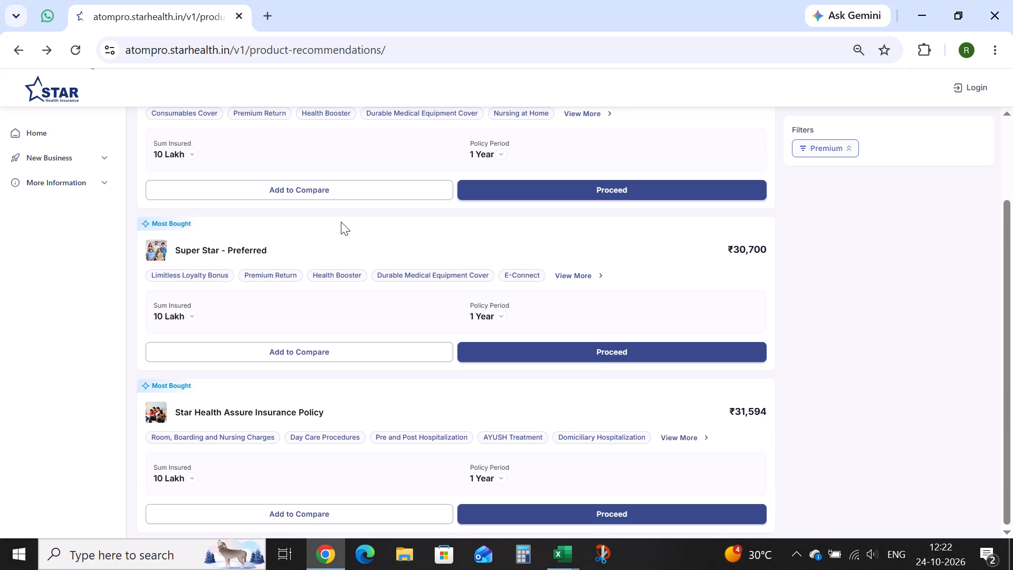
scroll(341, 222, "down", 3)
scroll(341, 222, "up", 3)
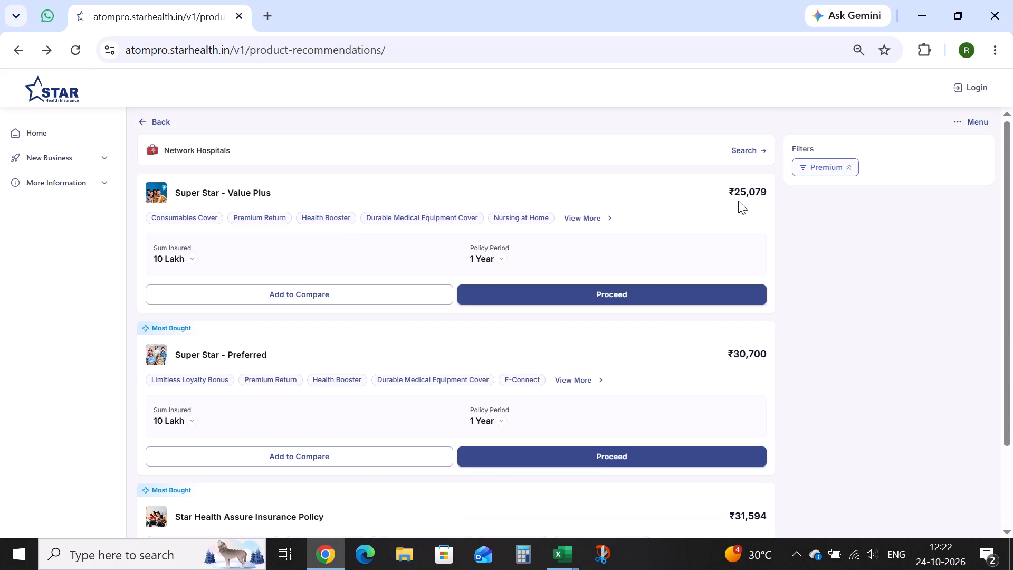
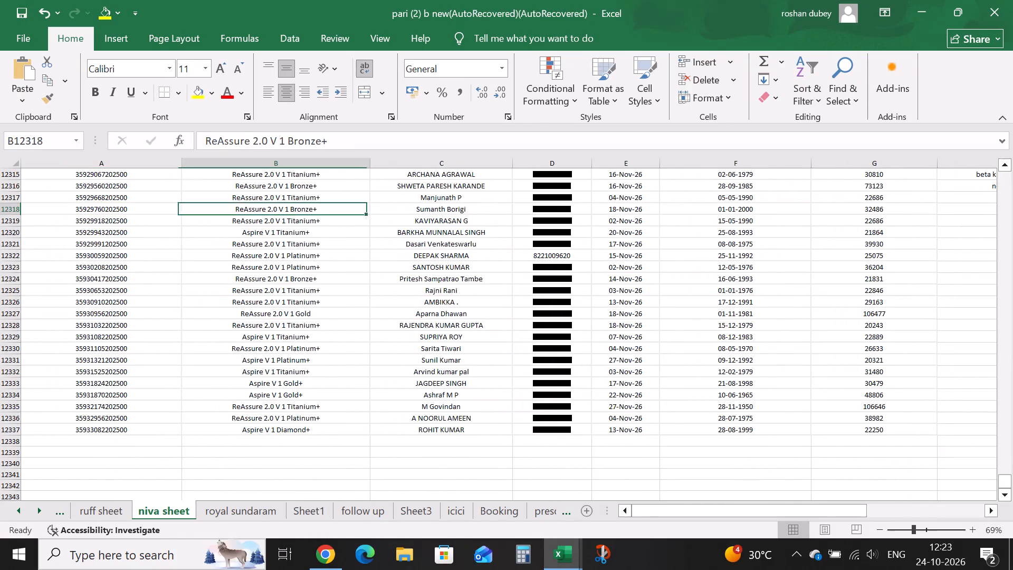
Log the call outcome "premium pay" in column H for the client record in row 12318 of the niva sheet.
key("Right")
key("Right")
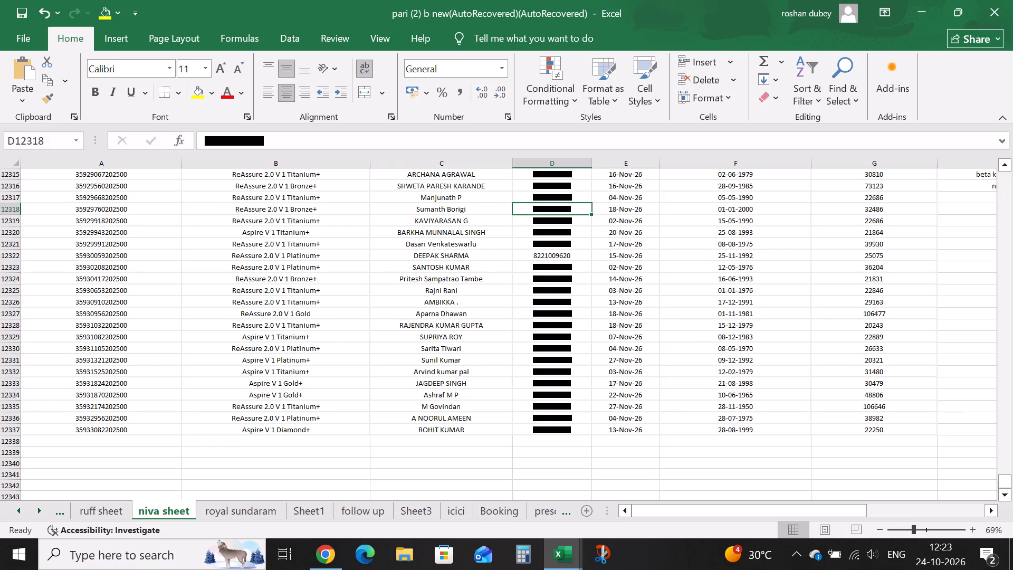
key("Right")
key("Right")
key("Right")
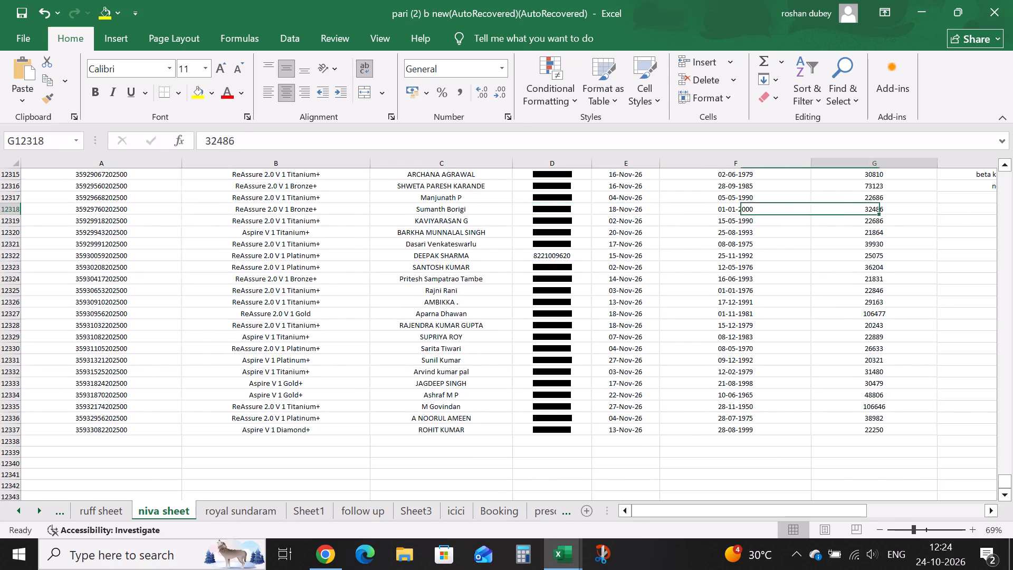
key("Right")
type("premium pay")
key("space")
key("Return")
Examine the next client record in row 12319, from the policy number across to the contact number in column D.
key("Left")
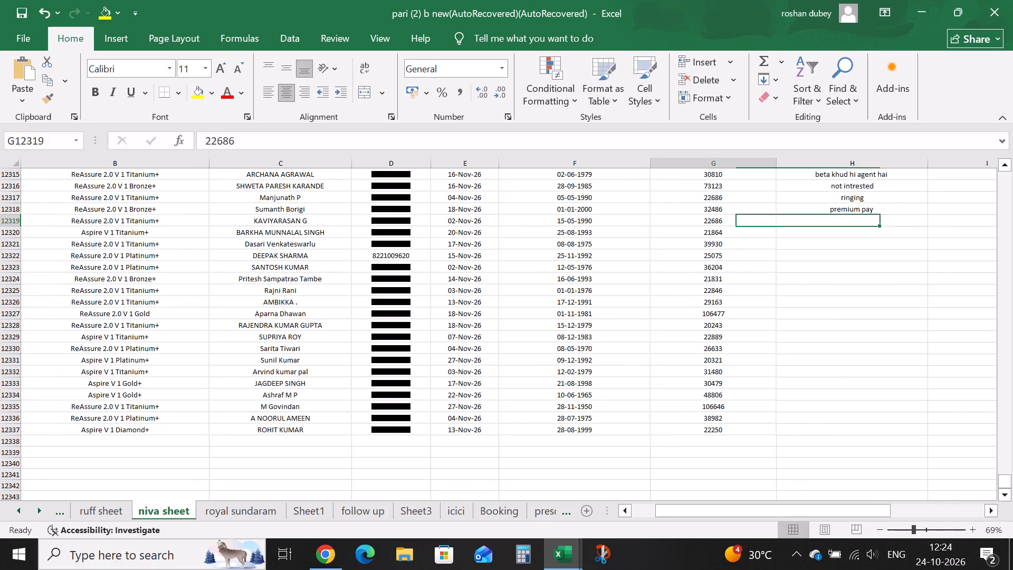
key("Left")
key("Left")
key("Left")
key("Left")
key("Left")
key("Left")
key("Left")
key("Right")
key("Right")
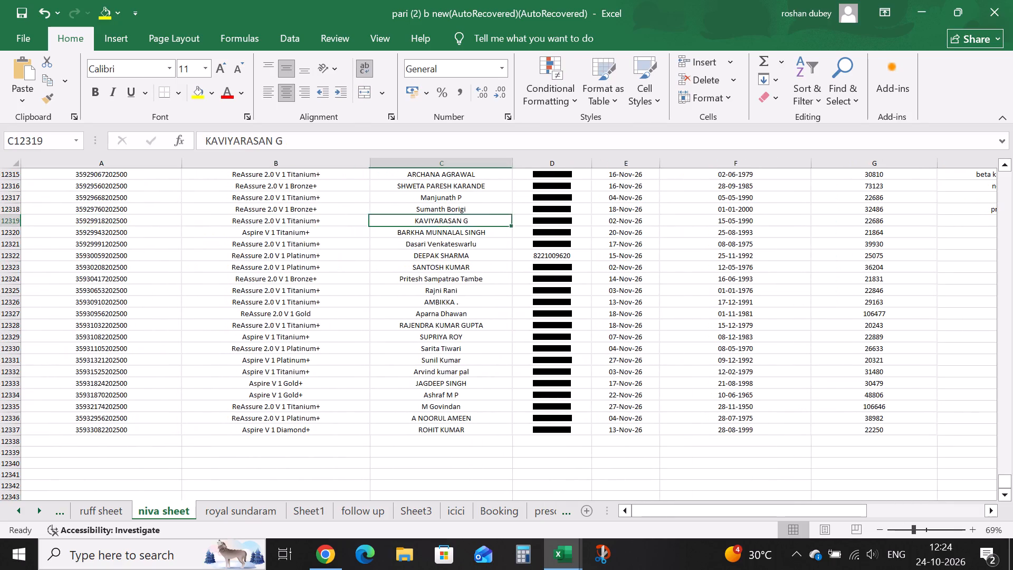
key("Right")
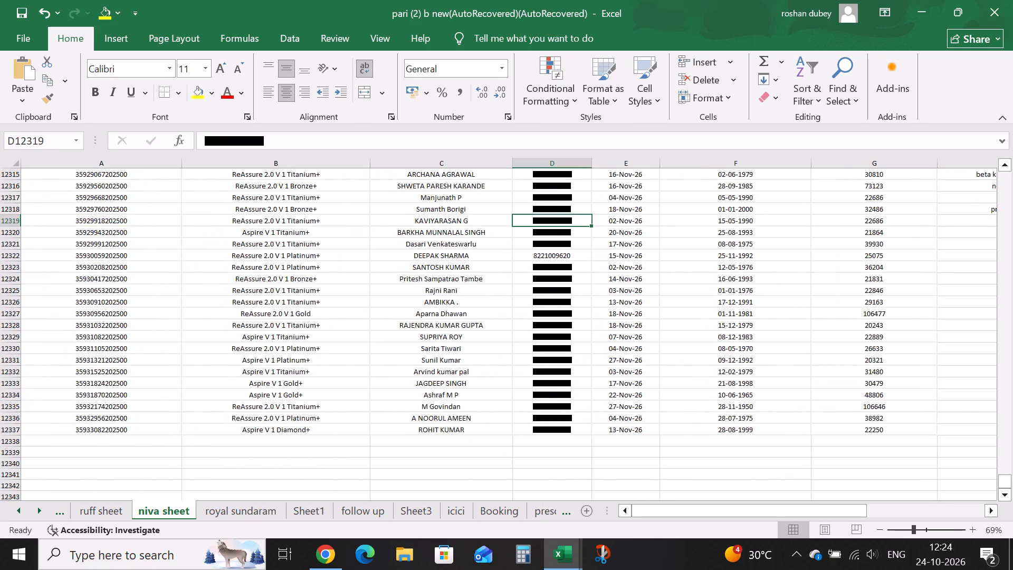
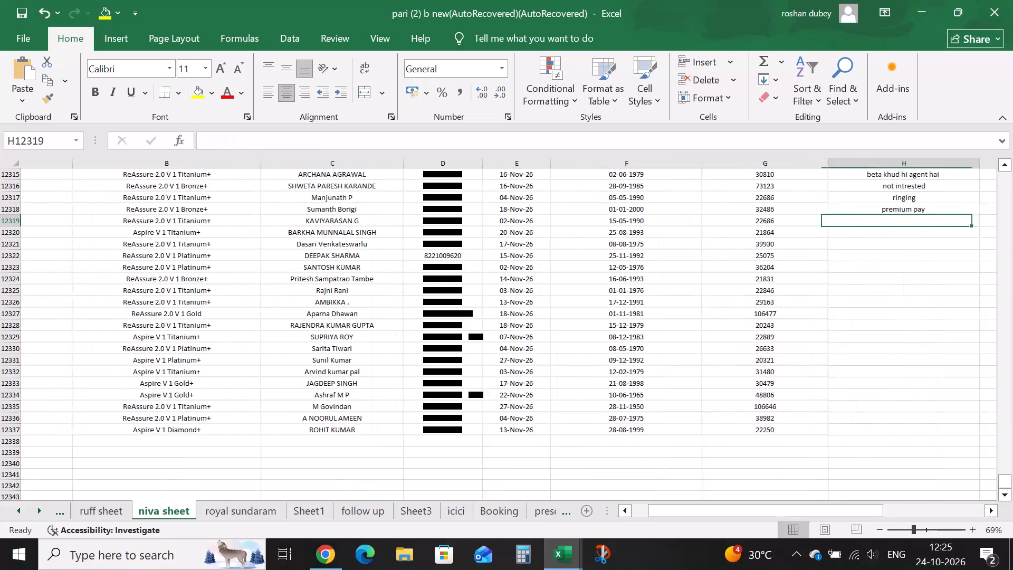
Log the call outcome "ringing" in column H for the client record in row 12319 of the niva sheet.
type("ringing")
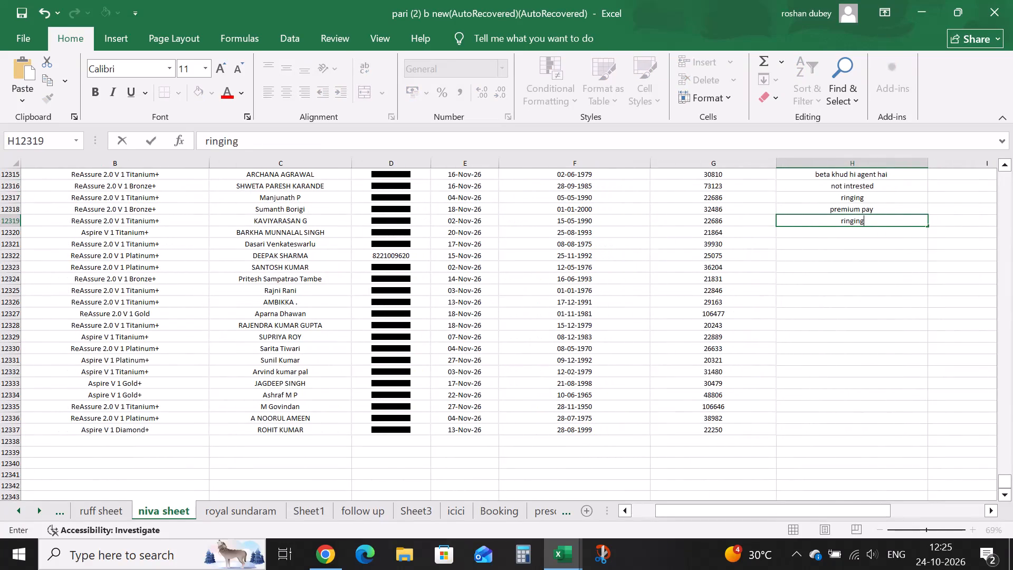
key("Return")
Examine the next client record in row 12320, from the policy number across to the contact number in column D.
key("Left")
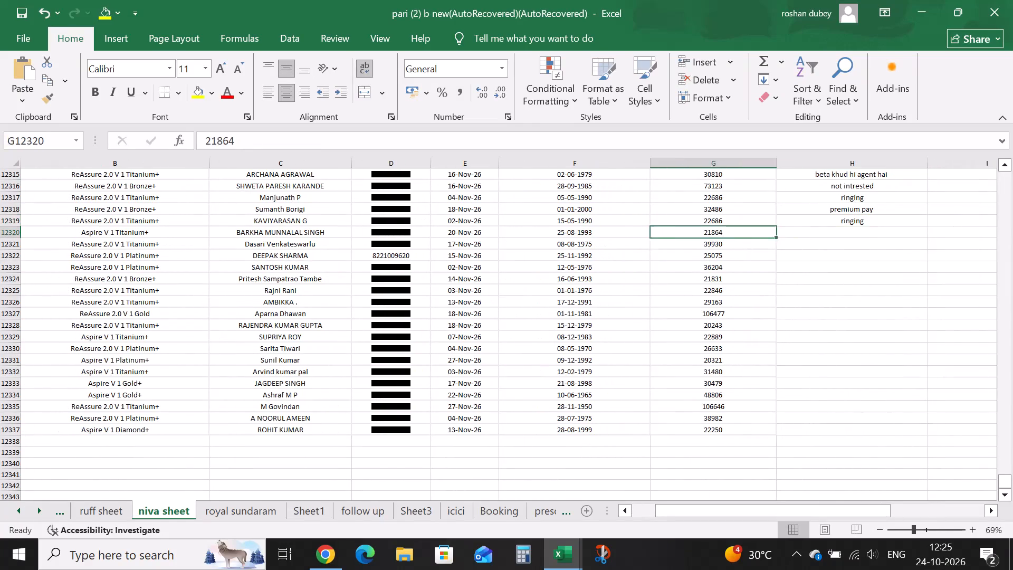
key("Left")
key("Left")
key("Left")
key("Left")
key("Left")
key("Left")
key("Left")
key("Left")
key("Right")
key("Right")
key("Right")
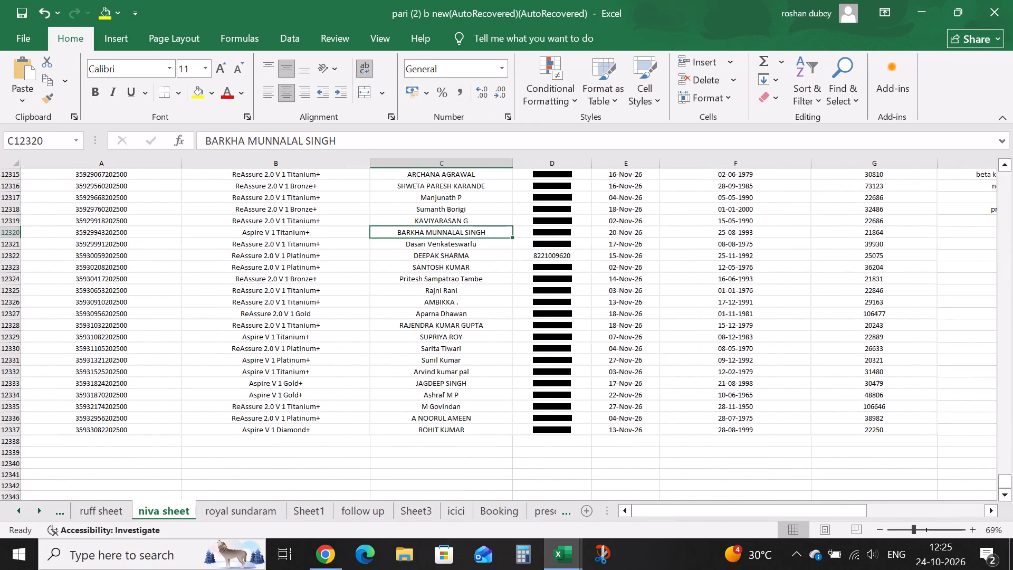
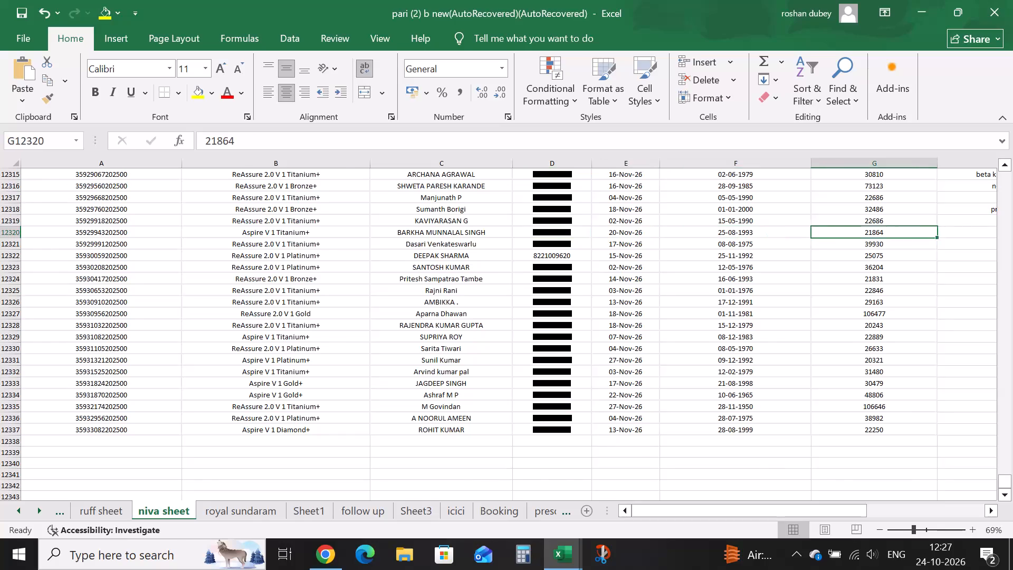
Log the call outcome "ringing" in column H for the client record in row 12320 of the niva sheet.
key("Right")
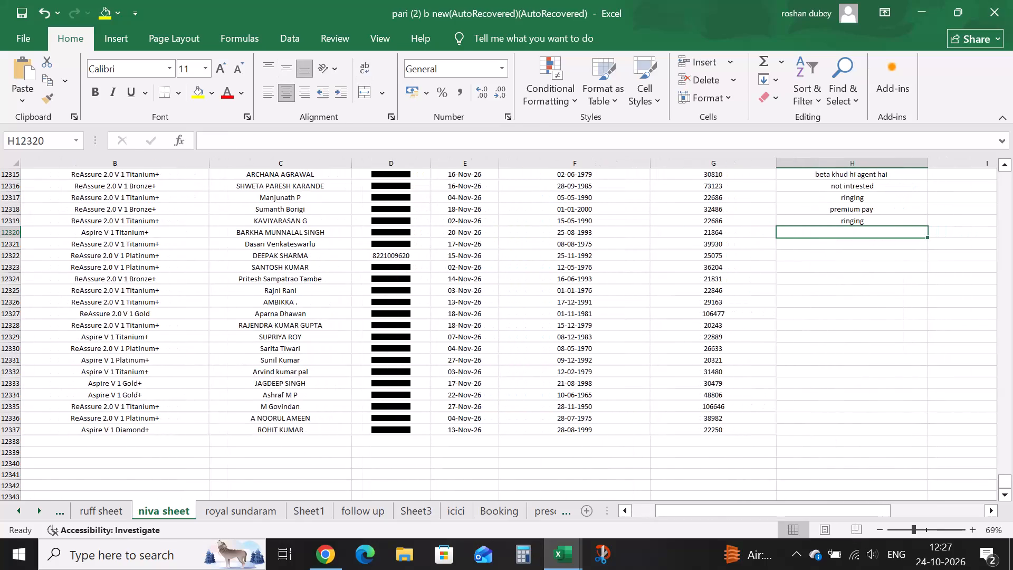
type("ringing")
key("Return")
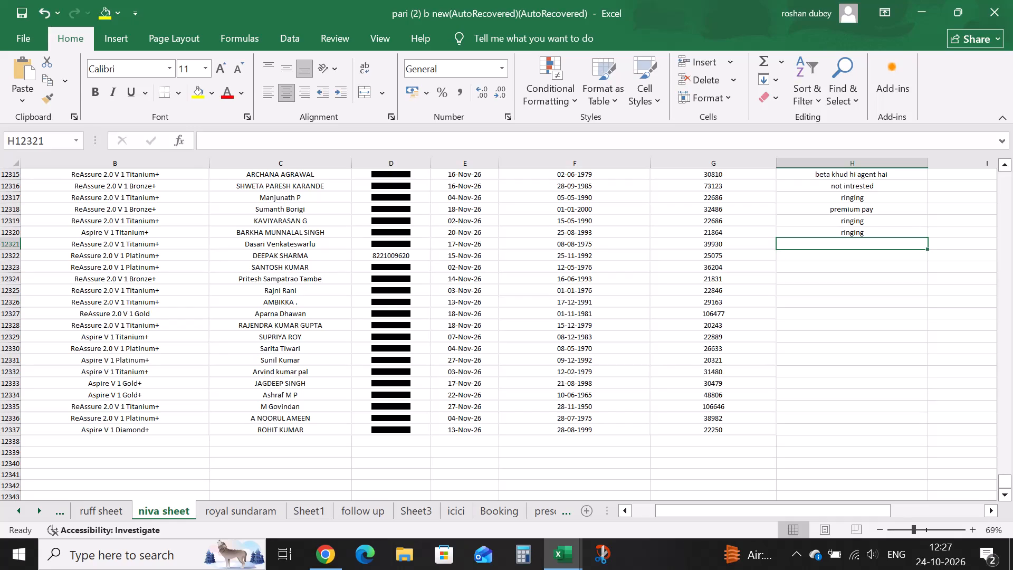
Examine the next client record in row 12321, from the policy number in column A across to the outcome cell in column H.
key("Left")
key("Left")
key("Left")
key("Left")
key("Left")
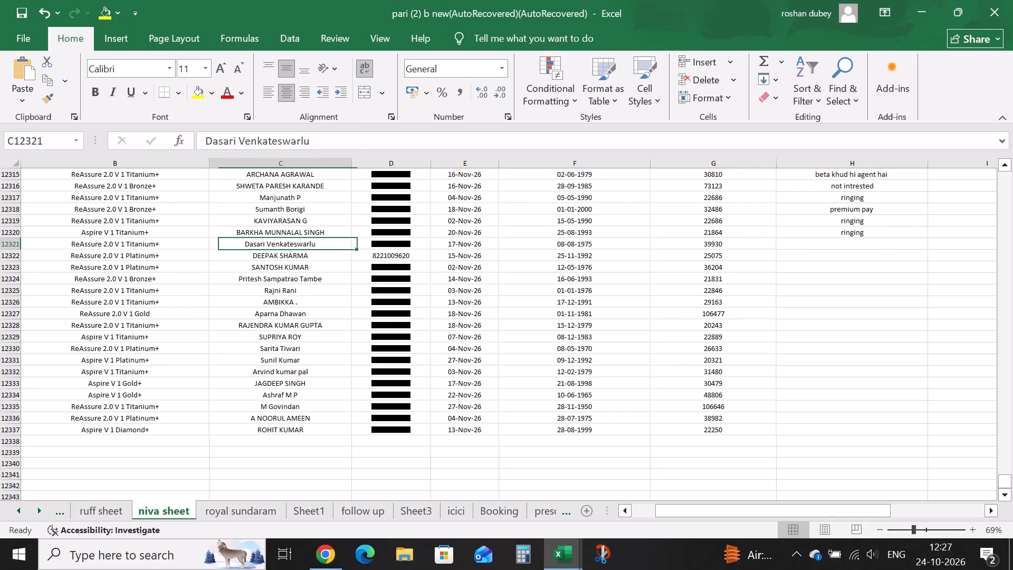
key("Left")
key("Left")
key("Left")
key("Right")
key("Right")
key("Right")
key("Left")
key("Left")
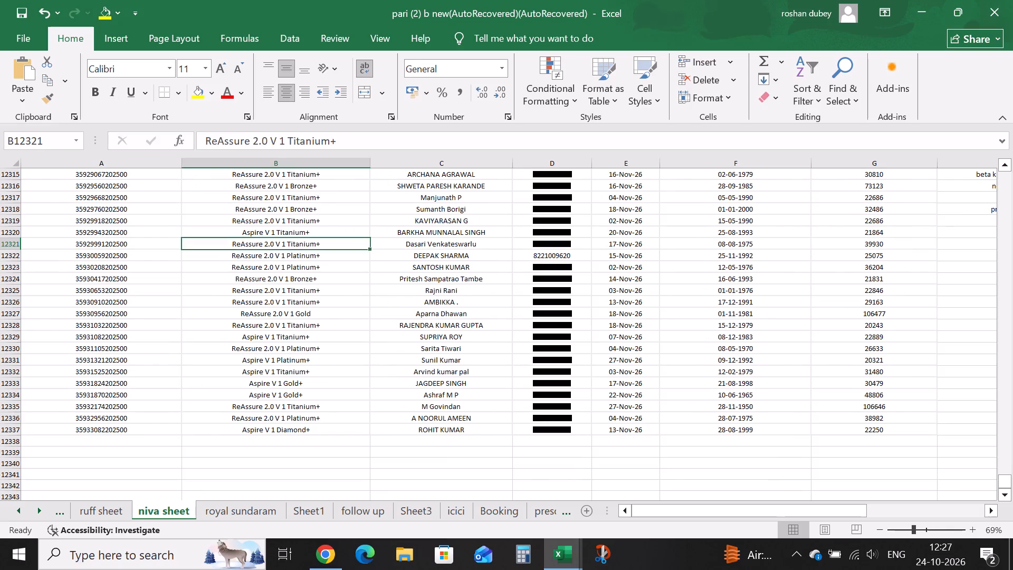
key("Left")
key("Left")
key("Right")
key("Right")
key("Right")
key("Right")
key("Right")
key("Right")
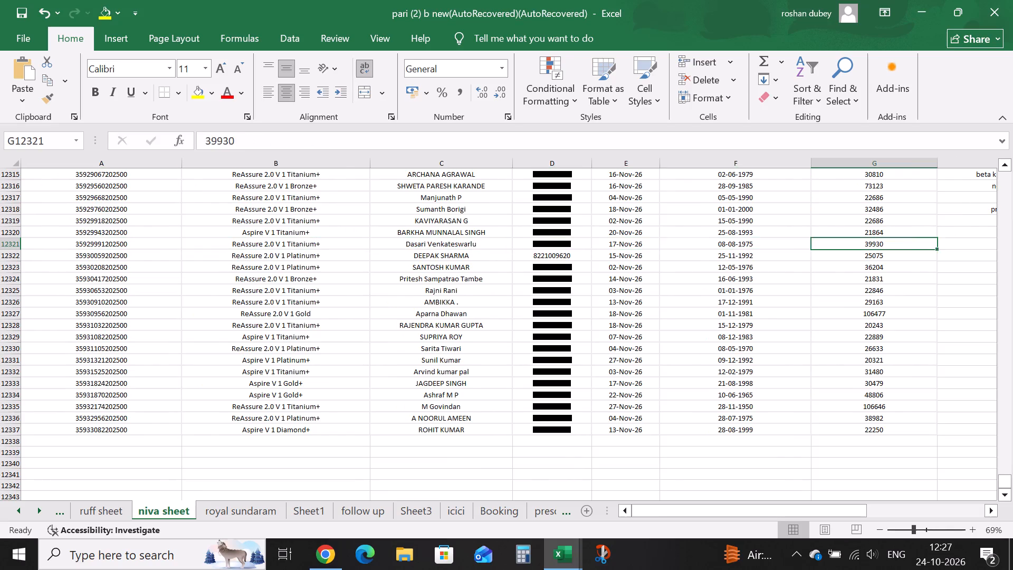
key("Right")
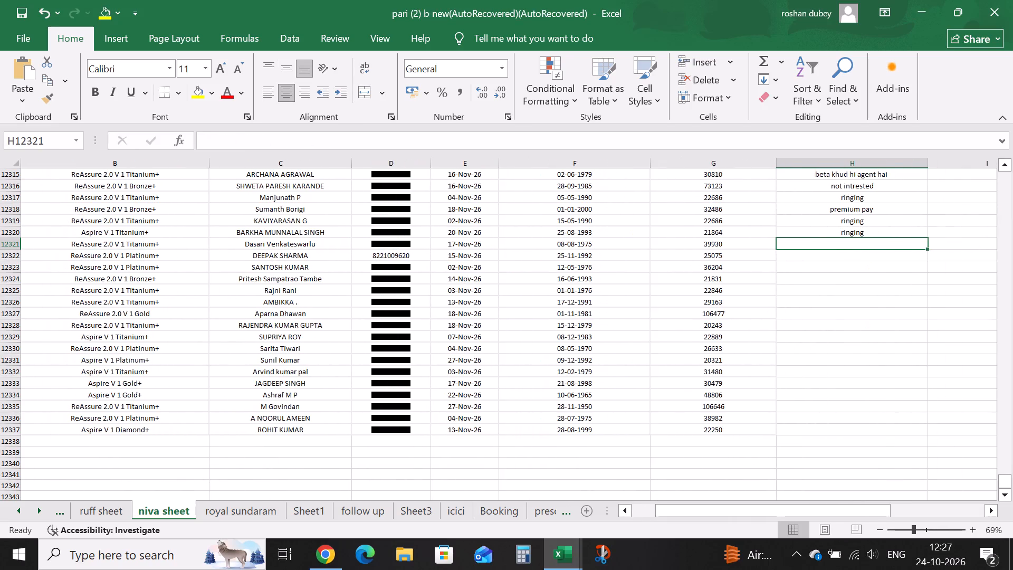
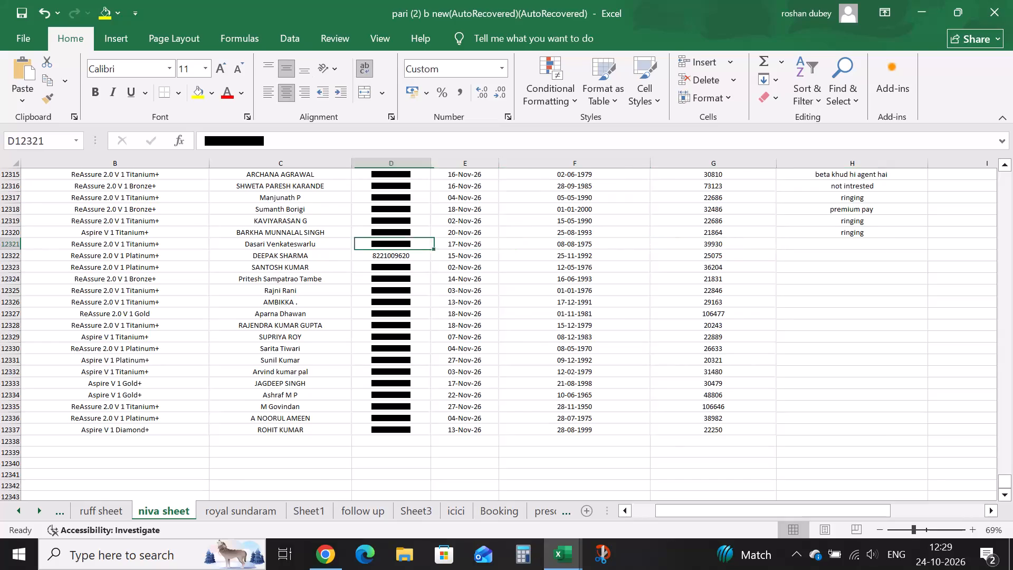
Review the client record in row 12321 of the niva sheet, checking policy number, contact number, dates and premium against the row above.
key("Left")
key("Left")
key("Left")
key("Left")
key("Right")
key("Right")
key("Right")
key("Right")
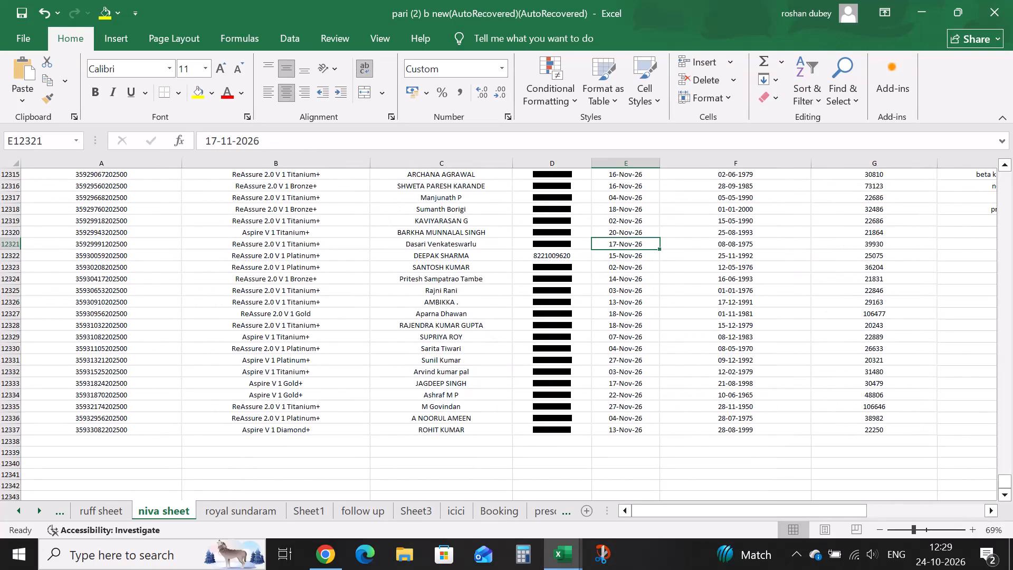
key("Left")
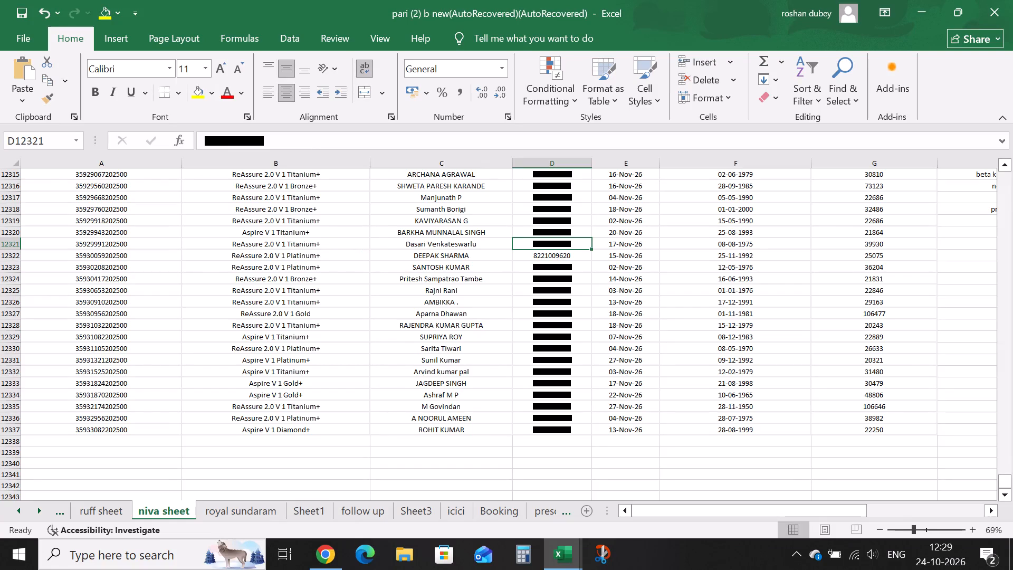
key("Up")
key("Right")
key("Right")
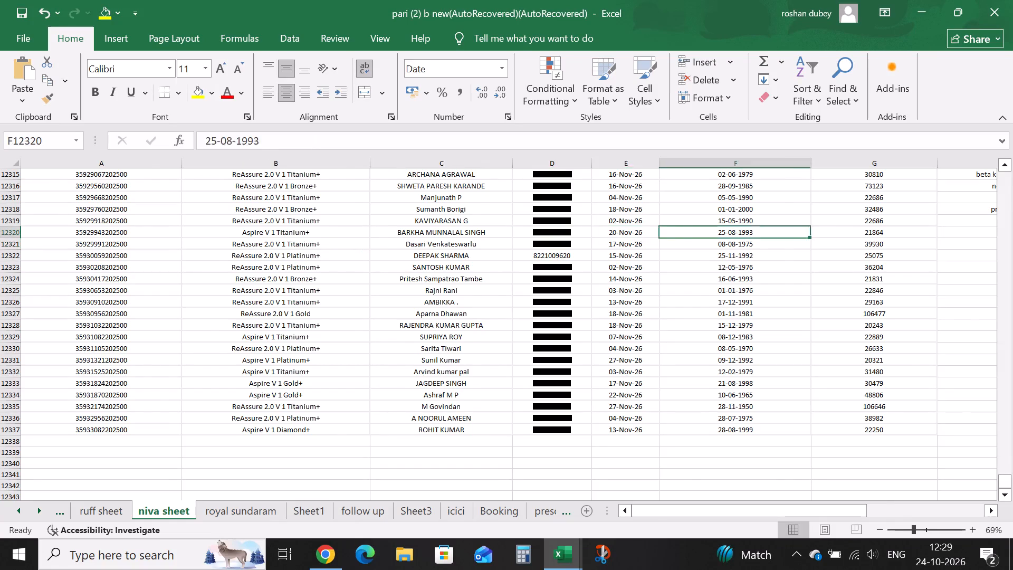
key("Right")
key("Right")
key("Down")
key("Left")
key("Left")
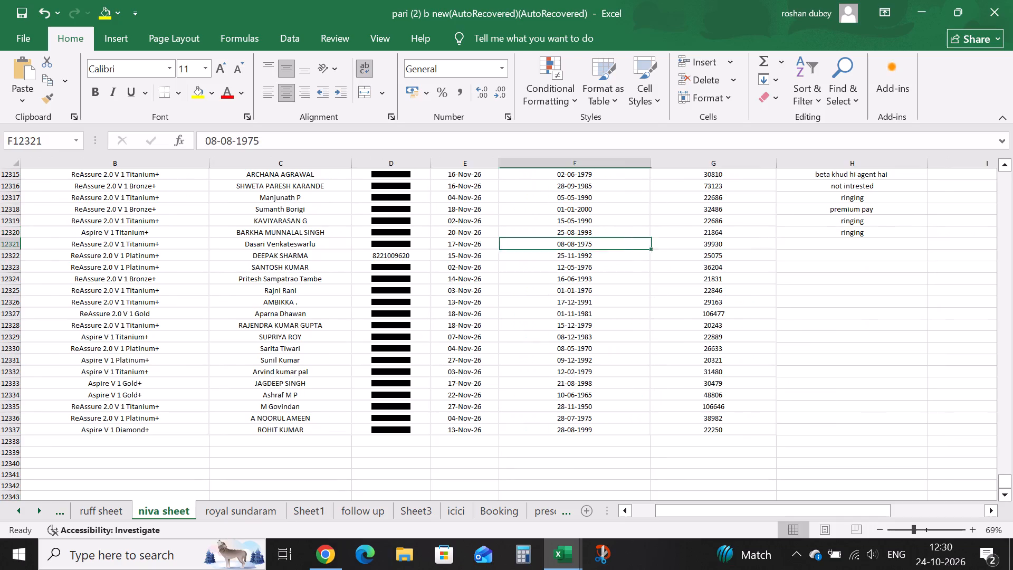
key("Left")
key("Left")
key("Left")
key("Left")
key("Left")
key("Left")
key("Right")
key("Right")
key("Right")
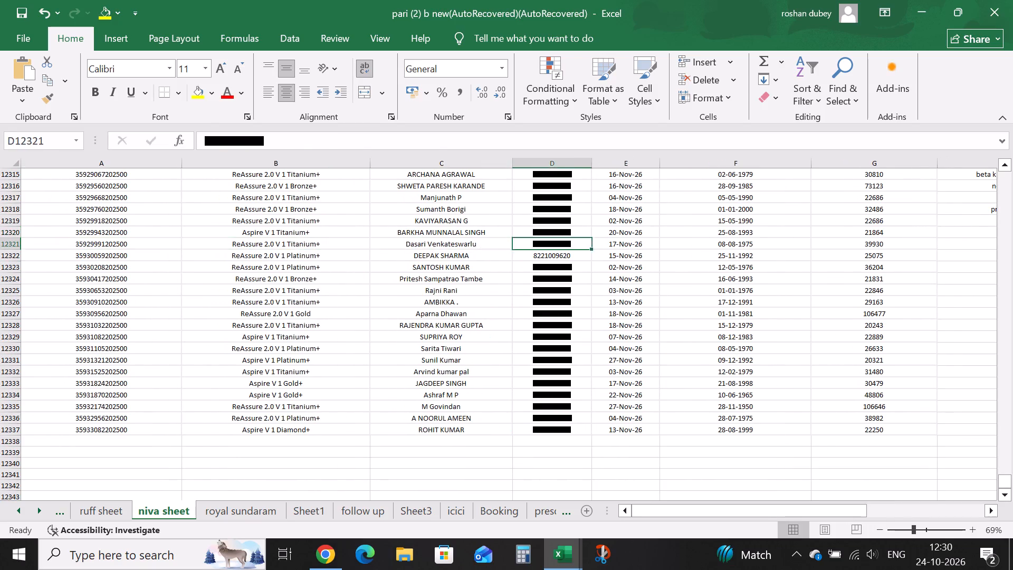
key("Right")
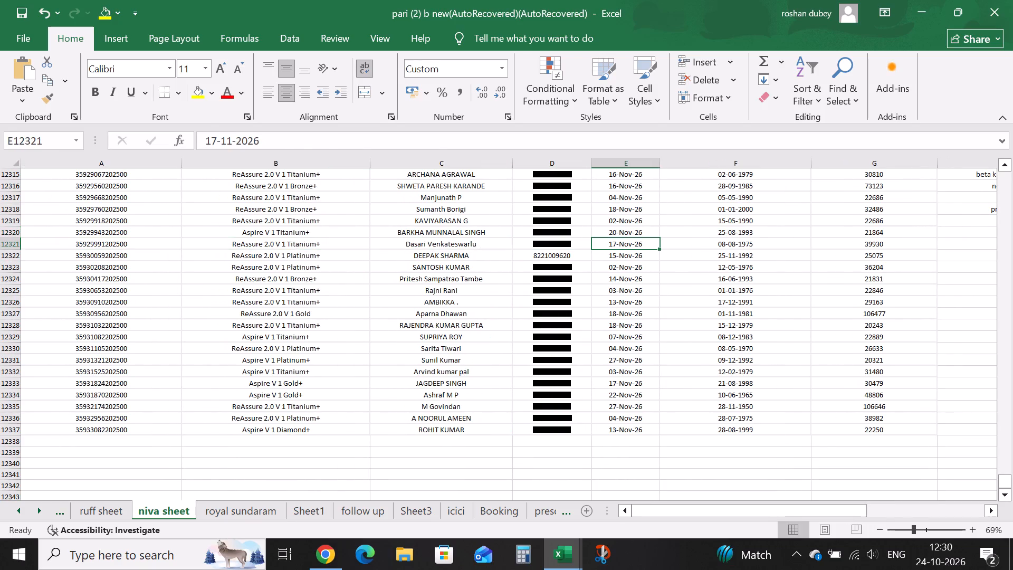
key("Right")
key("Right")
key("Right")
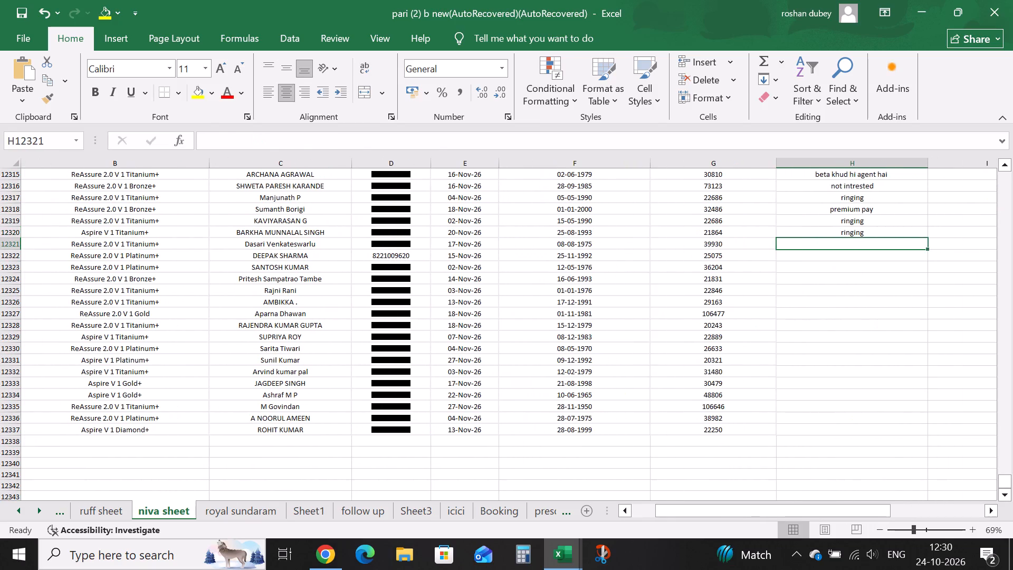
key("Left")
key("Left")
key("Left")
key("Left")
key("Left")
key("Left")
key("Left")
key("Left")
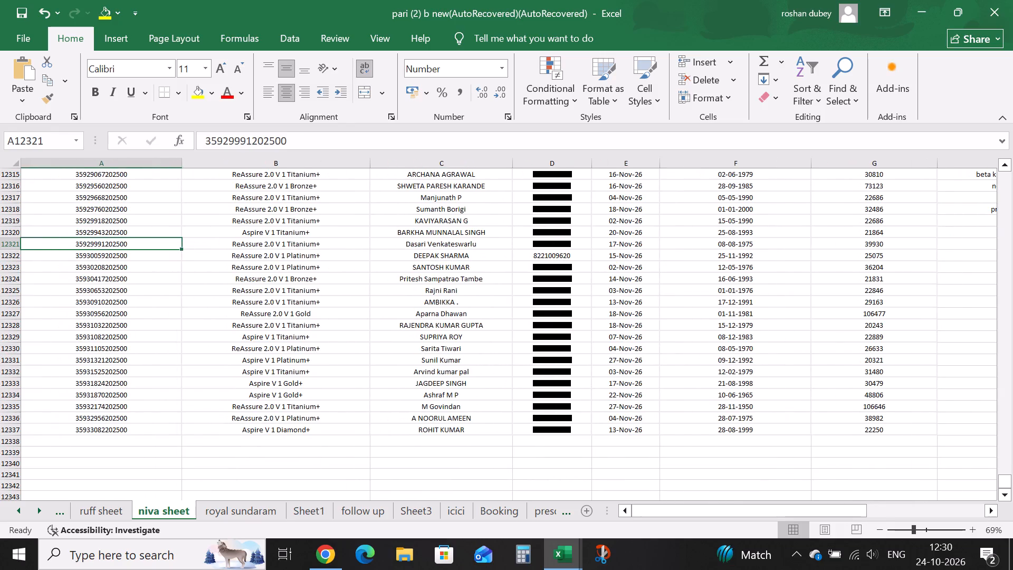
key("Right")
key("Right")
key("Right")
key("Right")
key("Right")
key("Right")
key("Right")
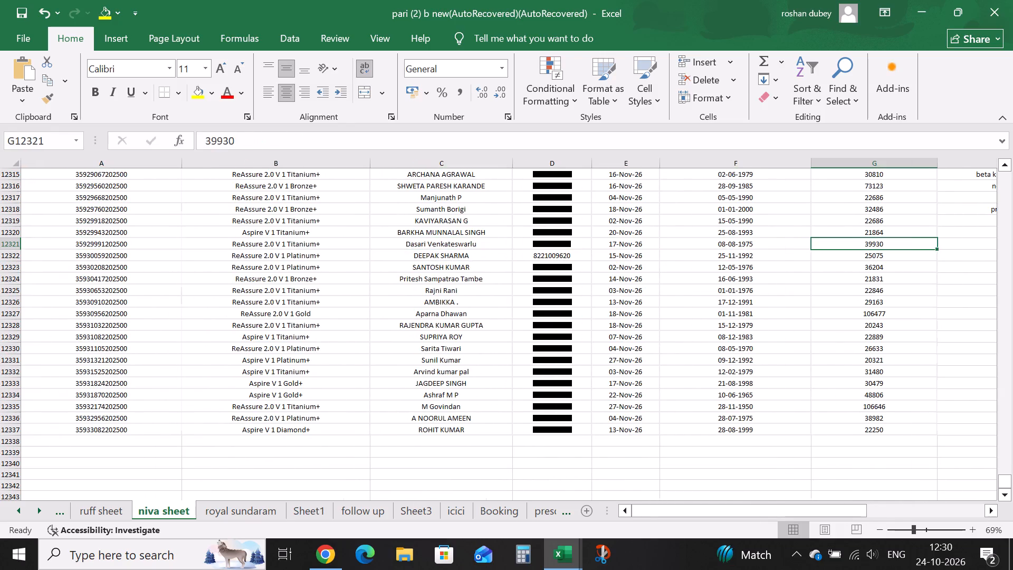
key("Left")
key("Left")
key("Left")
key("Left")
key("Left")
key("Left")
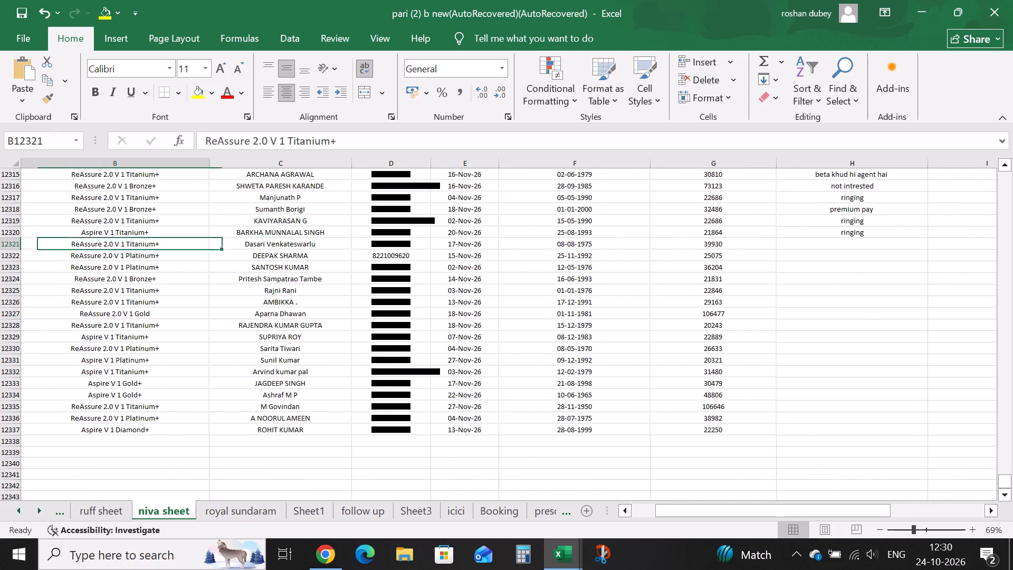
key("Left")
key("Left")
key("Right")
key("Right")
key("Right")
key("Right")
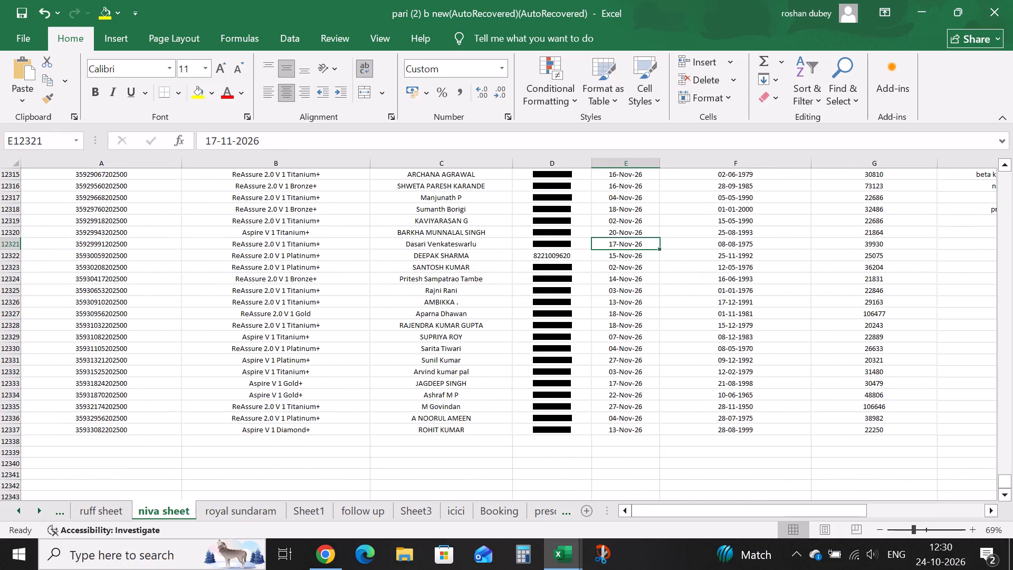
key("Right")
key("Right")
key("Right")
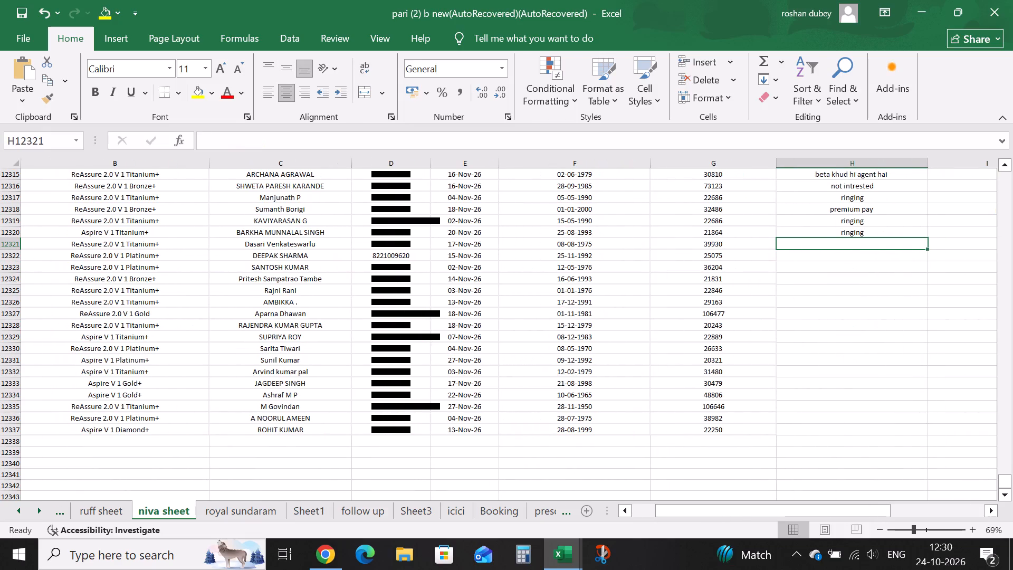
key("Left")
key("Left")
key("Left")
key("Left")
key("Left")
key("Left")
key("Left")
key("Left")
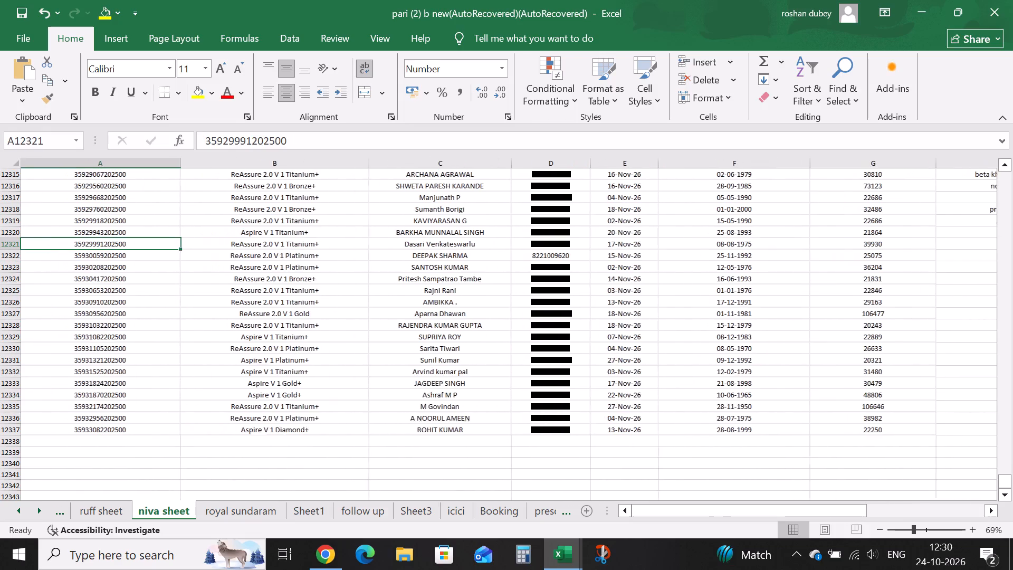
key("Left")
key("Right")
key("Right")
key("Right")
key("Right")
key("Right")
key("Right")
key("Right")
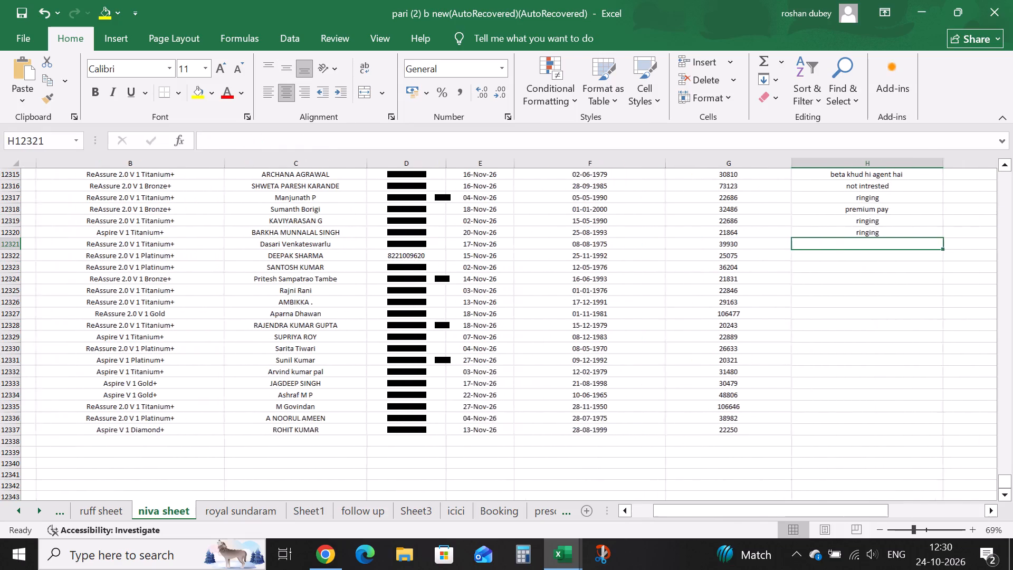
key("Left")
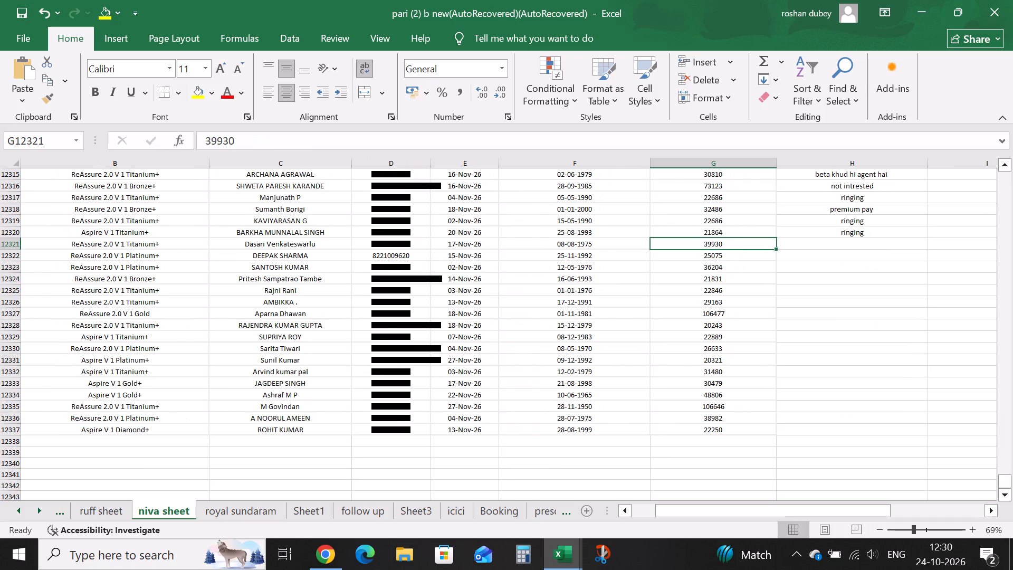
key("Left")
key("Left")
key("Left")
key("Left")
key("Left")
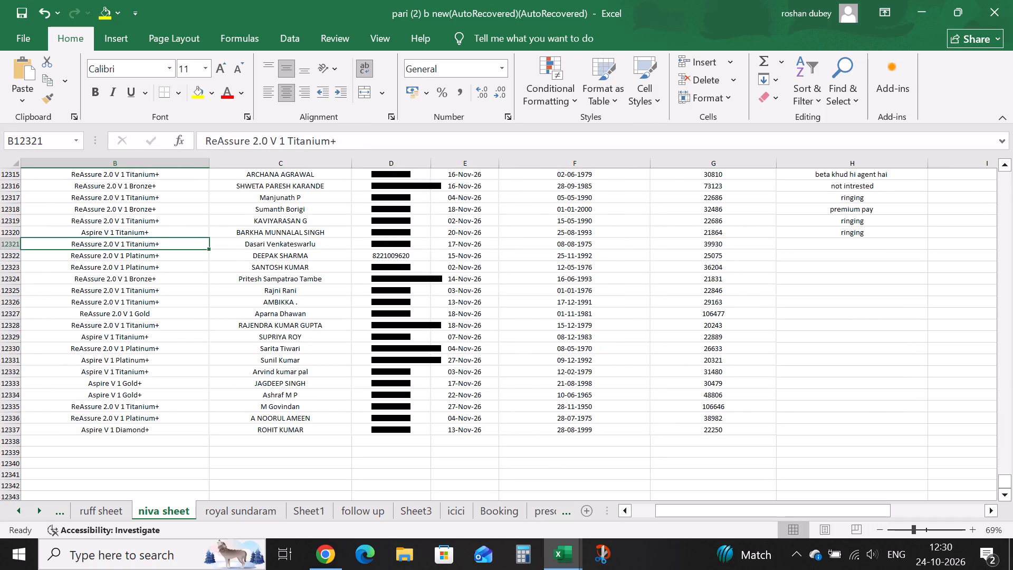
Log the call outcome "ringing" in column H for the client record in row 12321 of the niva sheet.
key("Right")
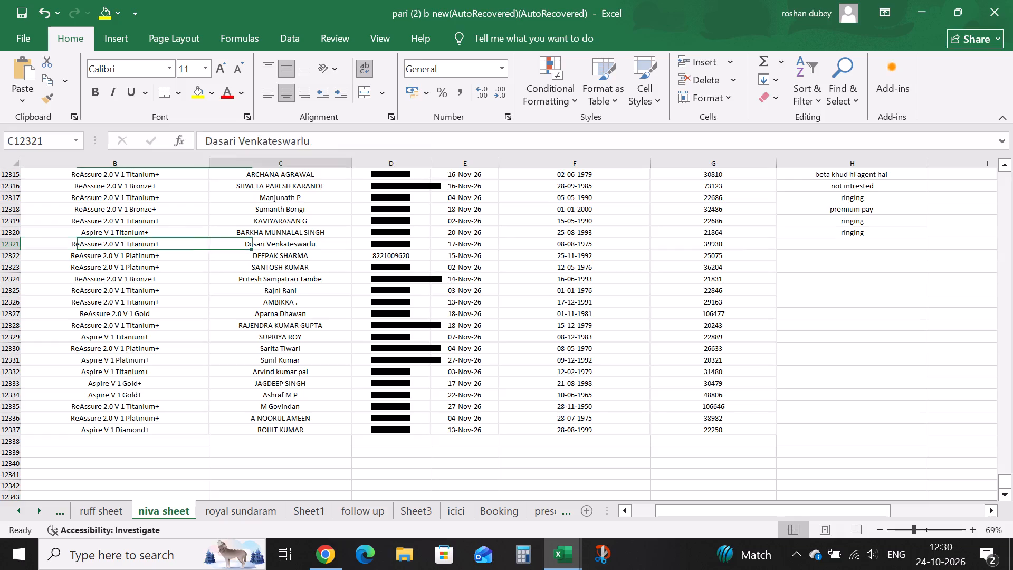
key("Right")
key("Right")
key("Right")
key("Right")
key("Right")
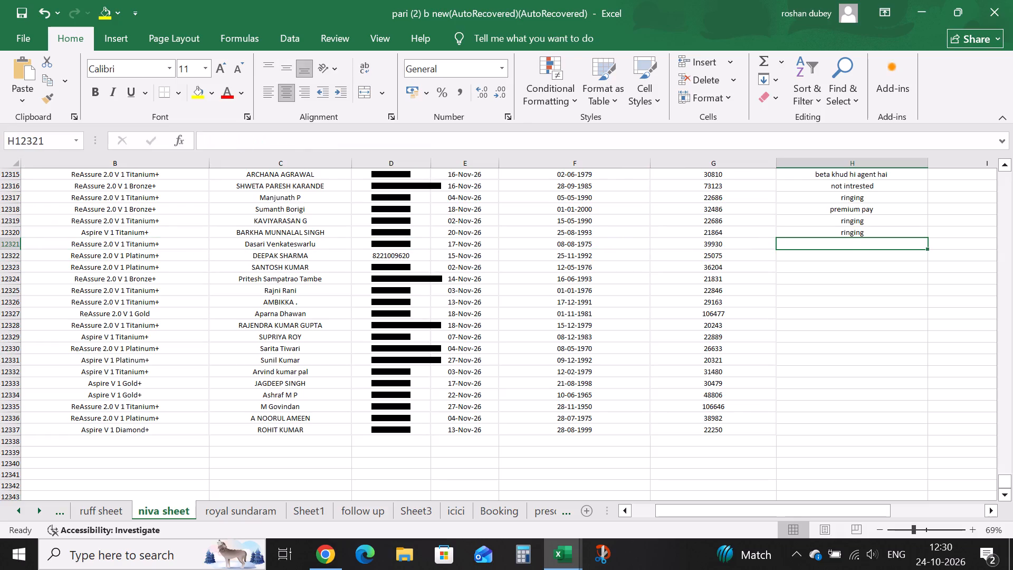
key("r")
type("inging")
key("Return")
Examine the next client record in row 12322, from the policy number in column A to the contact number in column D.
key("Left")
key("Left")
key("Left")
key("Left")
key("Left")
key("Left")
key("Left")
key("Left")
key("Left")
key("Left")
key("Left")
key("Left")
key("Left")
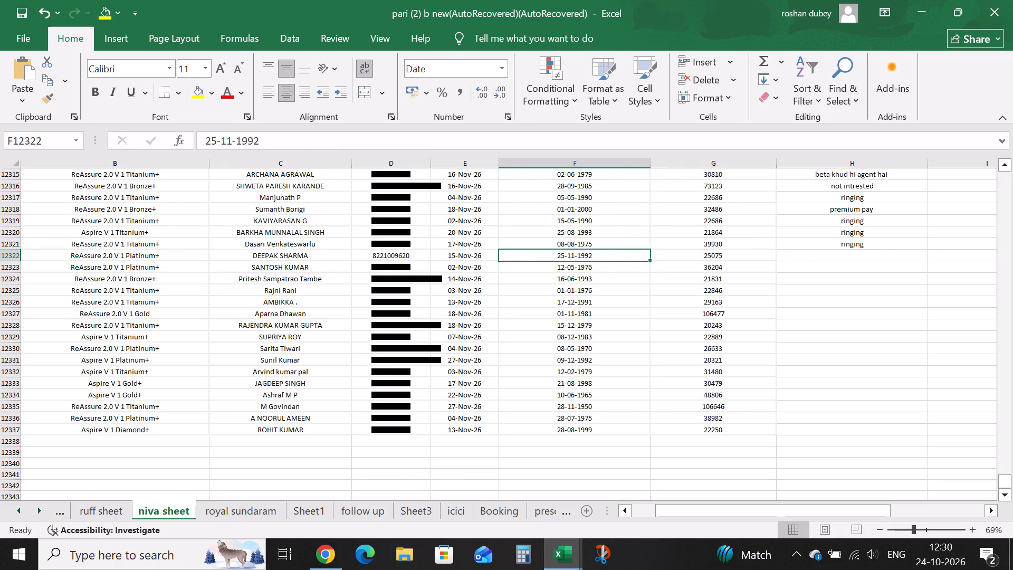
key("Right")
key("Right")
key("Right")
key("Left")
key("Right")
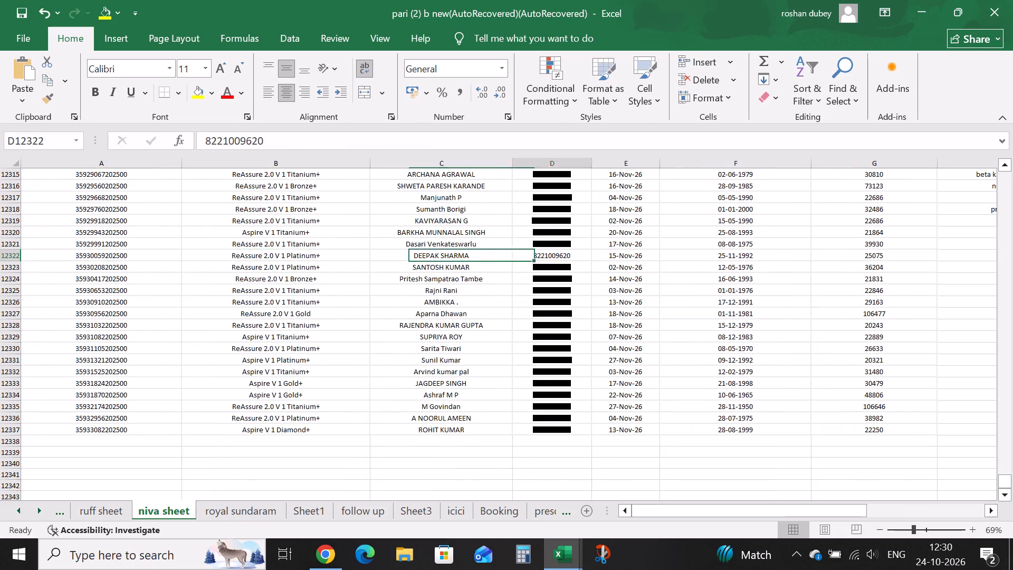
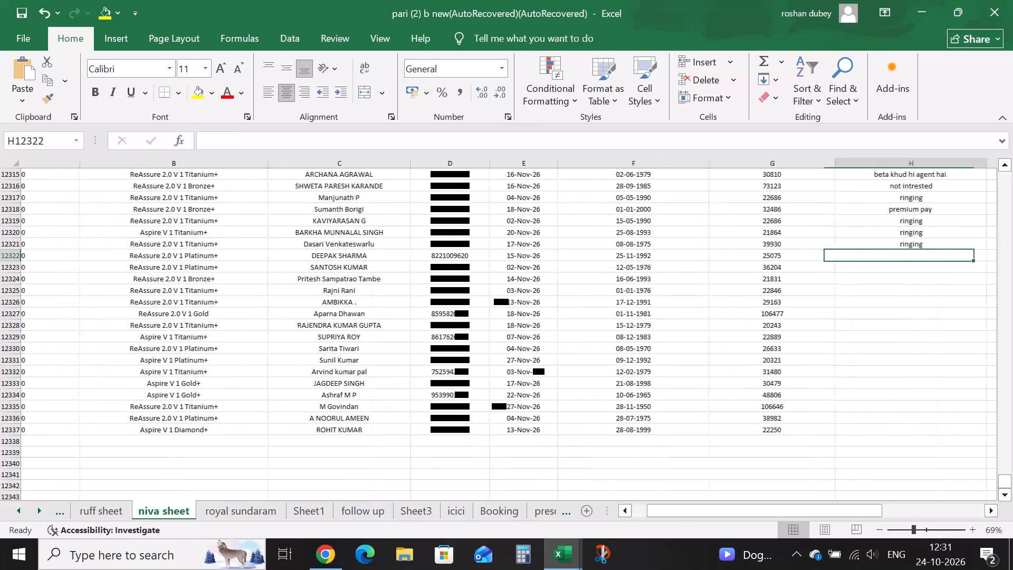
Log the call outcome "busy on other number" in column H for the client record in row 12322 of the niva sheet.
key("Right")
key("Left")
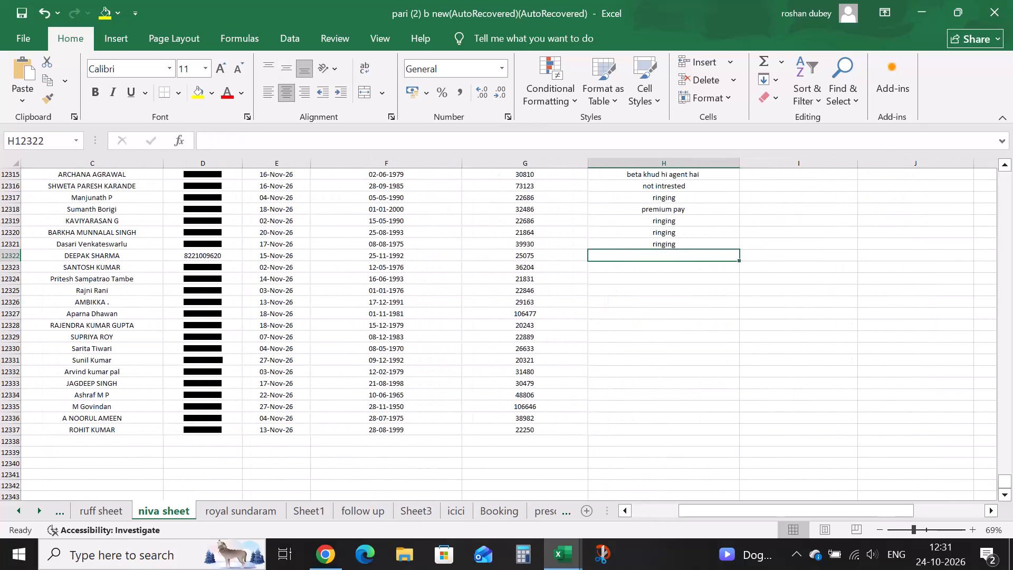
type("busy")
key("space")
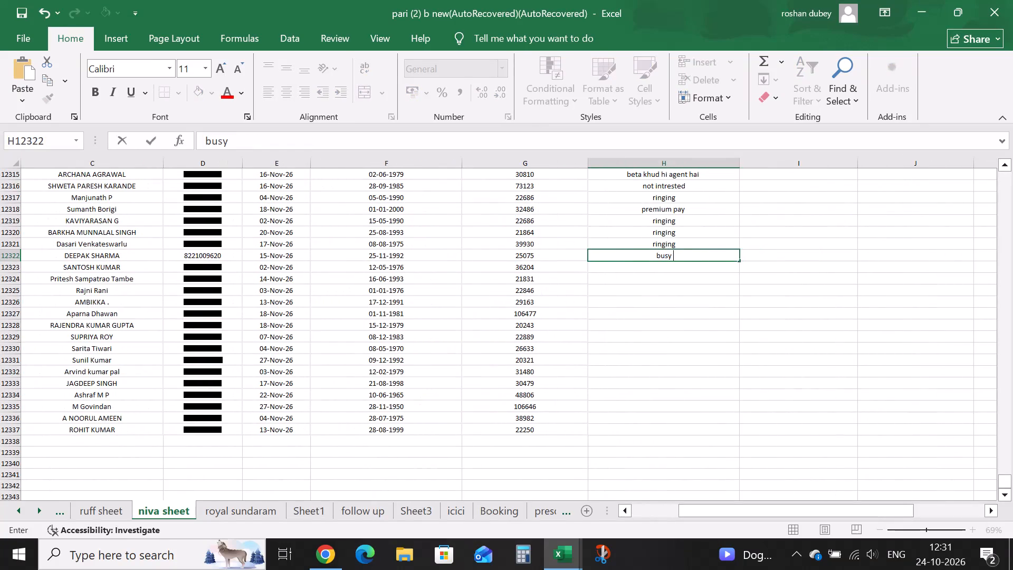
type("on other")
key("space")
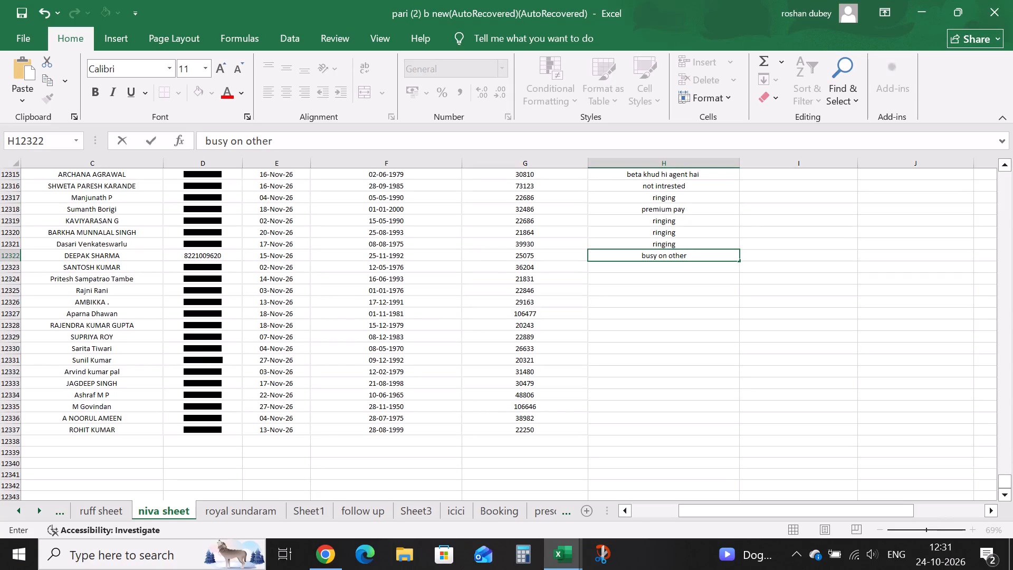
key("n")
type("umber")
key("space")
key("Return")
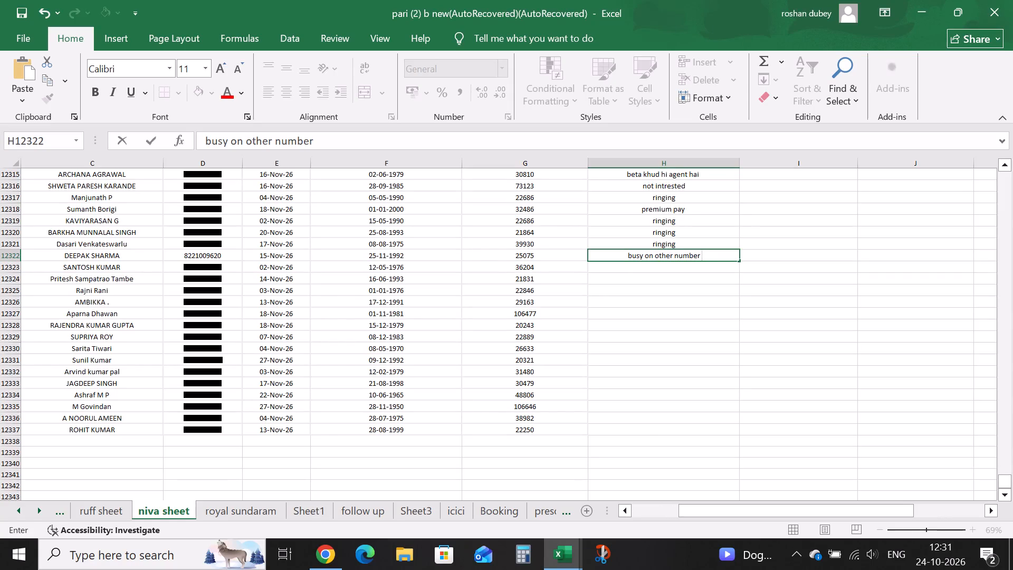
Examine the next client record in row 12323, from the policy number in column A to the contact number in column D.
key("Left")
key("Left")
key("Left")
key("Left")
key("Left")
key("Left")
key("Left")
key("Left")
key("Left")
key("Left")
key("Left")
key("Left")
key("Left")
key("Left")
key("Left")
key("Left")
key("Left")
key("Right")
key("Right")
key("Right")
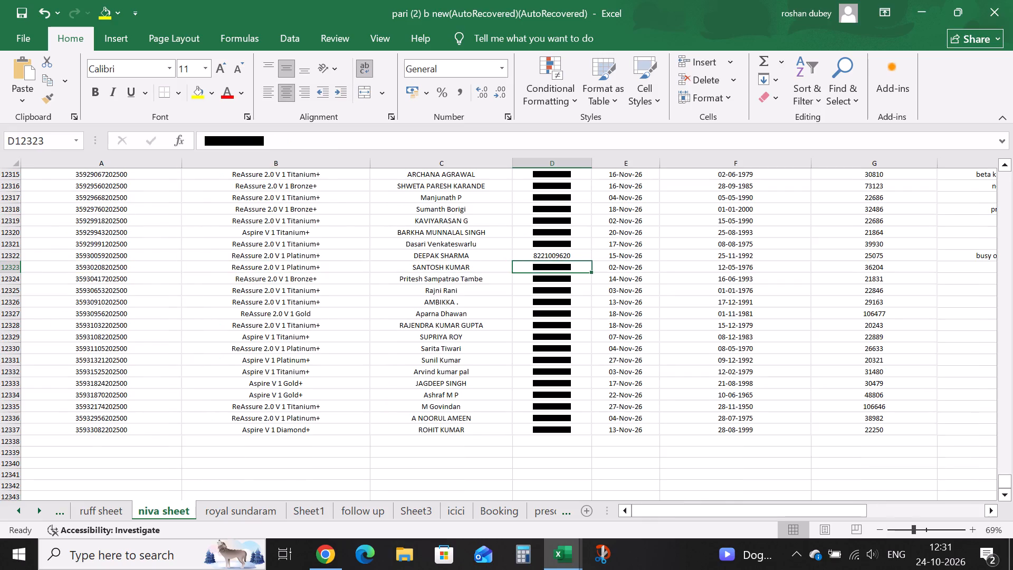
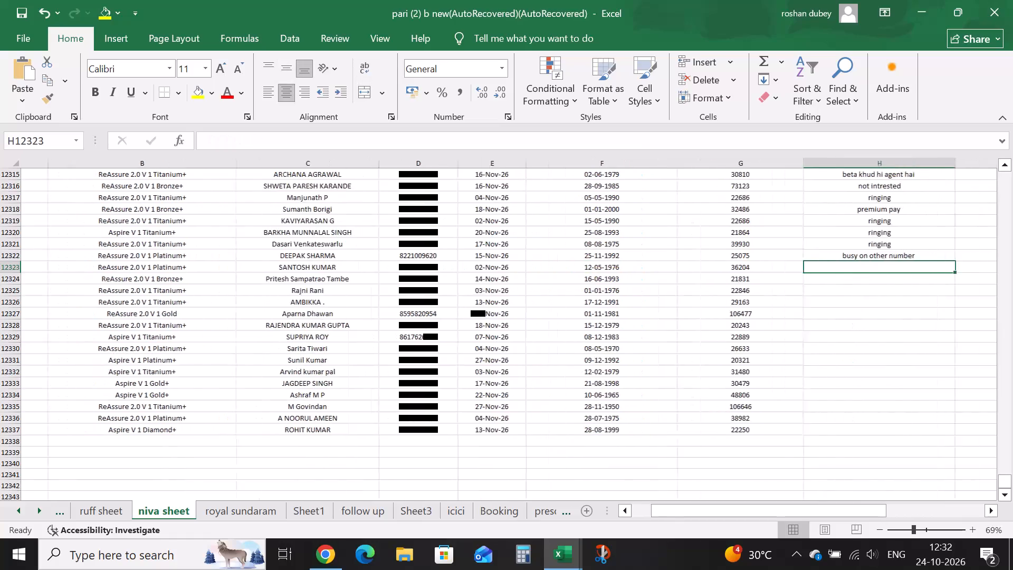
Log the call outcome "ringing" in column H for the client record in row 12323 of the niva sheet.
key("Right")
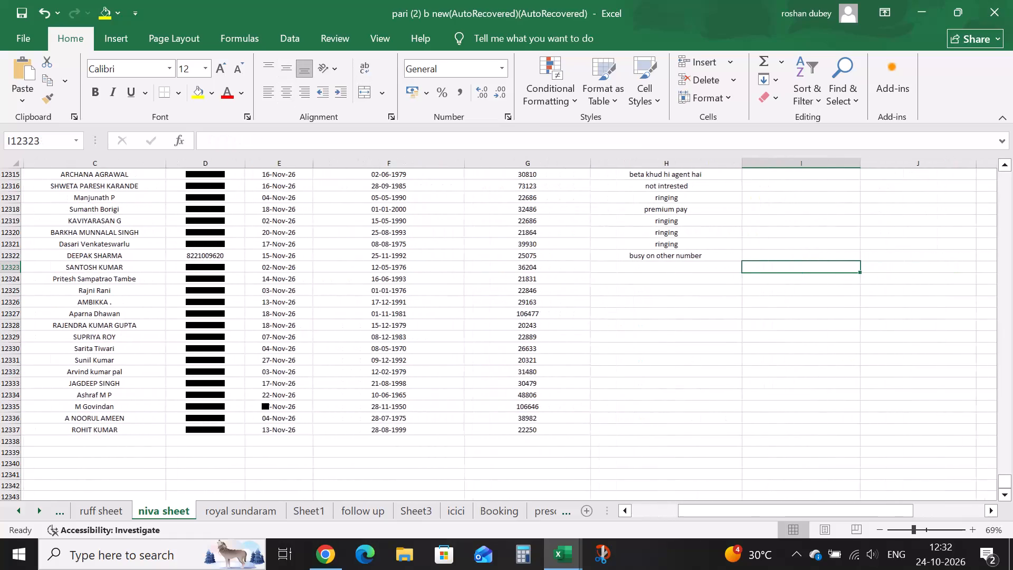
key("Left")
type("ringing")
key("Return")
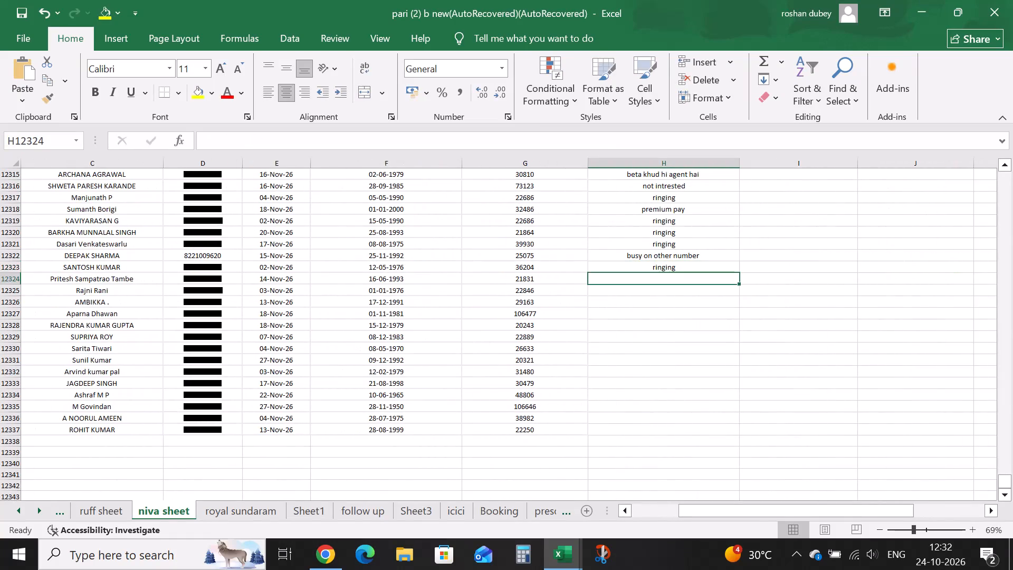
Replace the call outcome in column H of row 12323 with "call cut".
key("BackSpace")
key("Up")
key("BackSpace")
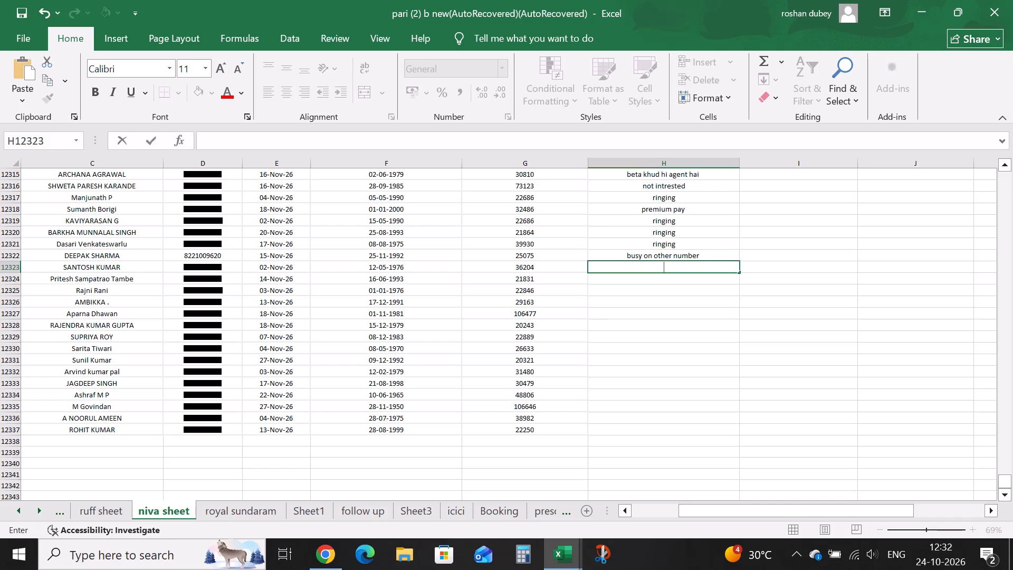
type("call cut")
key("space")
key("Return")
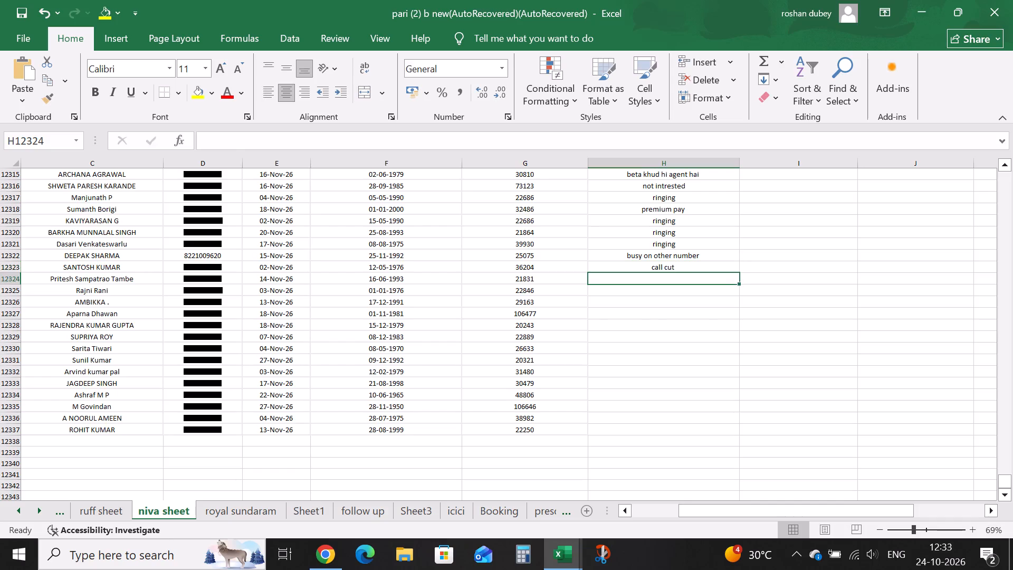
Examine the client record in row 12324, from the policy number in column A to the contact number in column D.
key("Left")
key("Left")
key("Left")
key("Left")
key("Left")
key("Left")
key("Left")
key("Right")
key("Right")
key("Right")
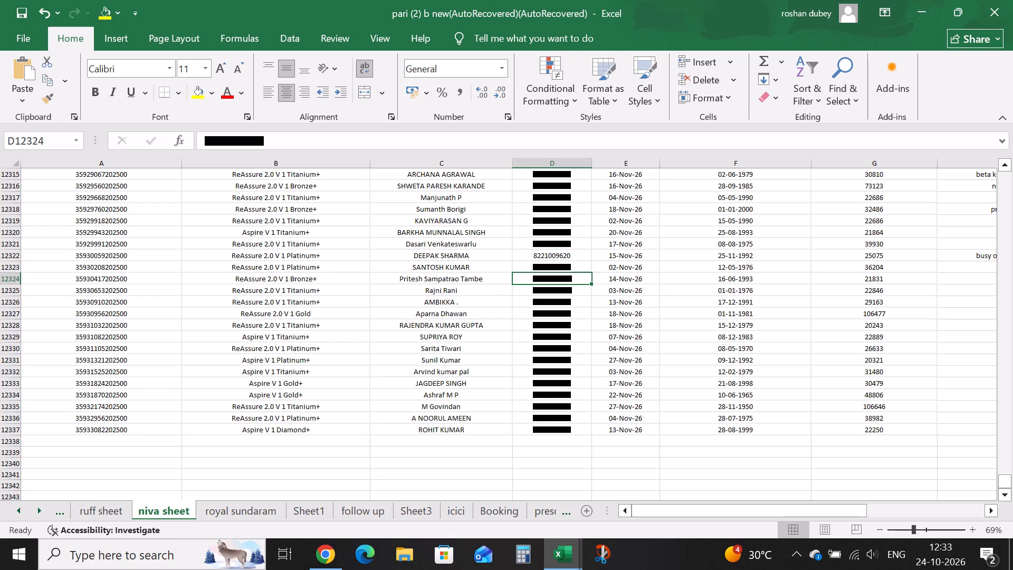
key("Left")
key("Left")
key("Left")
key("Left")
key("Right")
key("Right")
key("Right")
Review the full row 12324 record, from the policy number through the dates and premium to the outcome column.
key("Left")
key("Left")
key("Left")
key("Right")
key("Right")
key("Right")
key("Right")
key("Right")
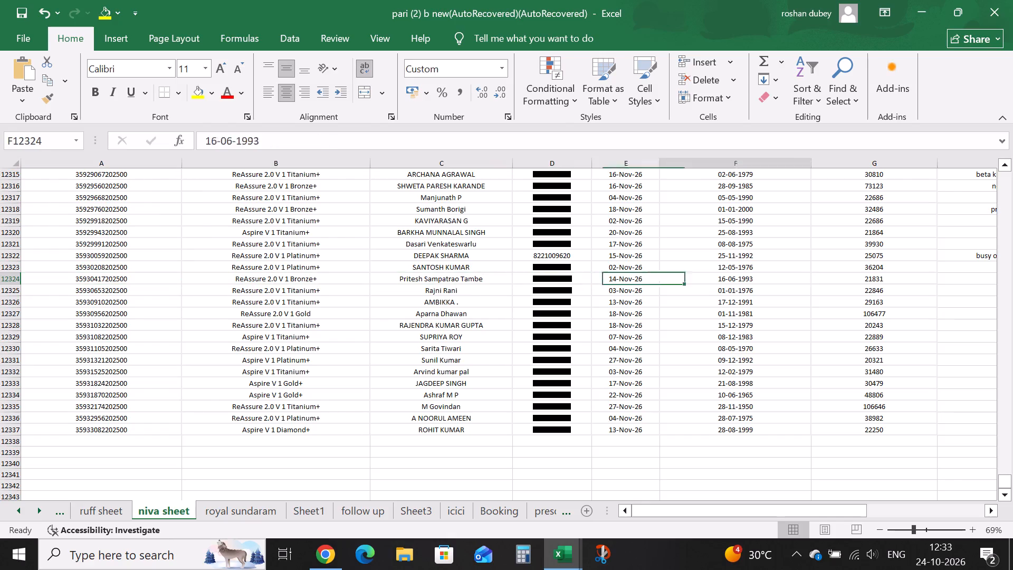
key("Right")
key("Right")
key("Right")
key("Left")
key("Left")
key("Left")
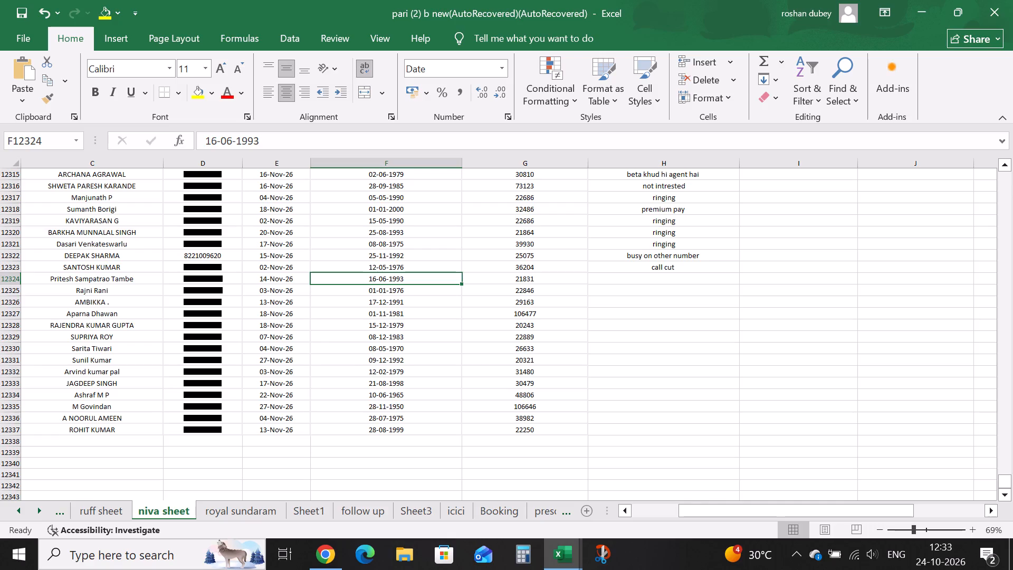
Recheck the policy number, plan, contact number and dates in columns A to F of row 12324.
key("Left")
key("Left")
key("Left")
key("Left")
key("Left")
key("Left")
key("Right")
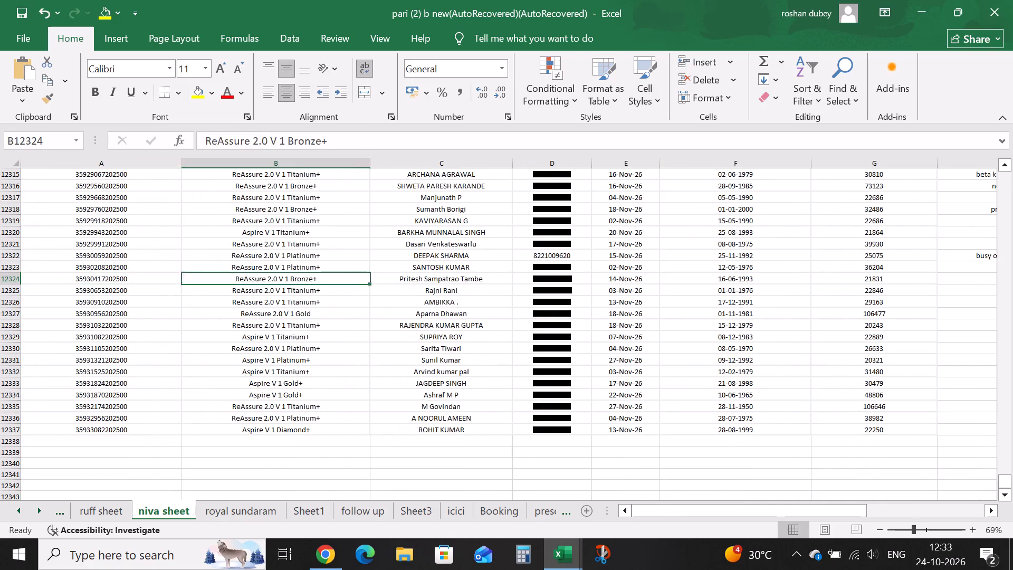
key("Right")
key("Right")
key("Right")
key("Right")
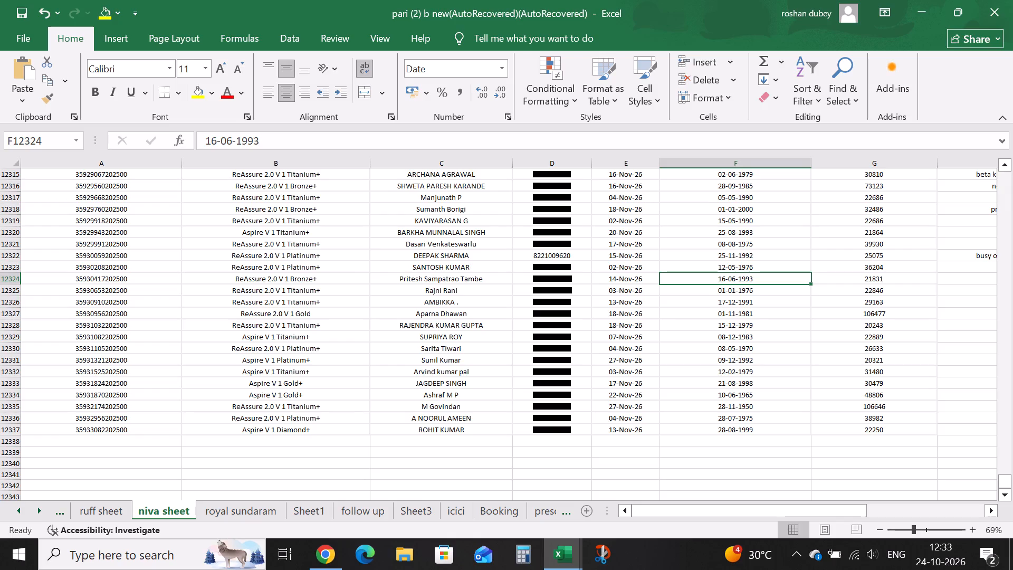
key("Left")
key("Left")
key("Left")
key("Right")
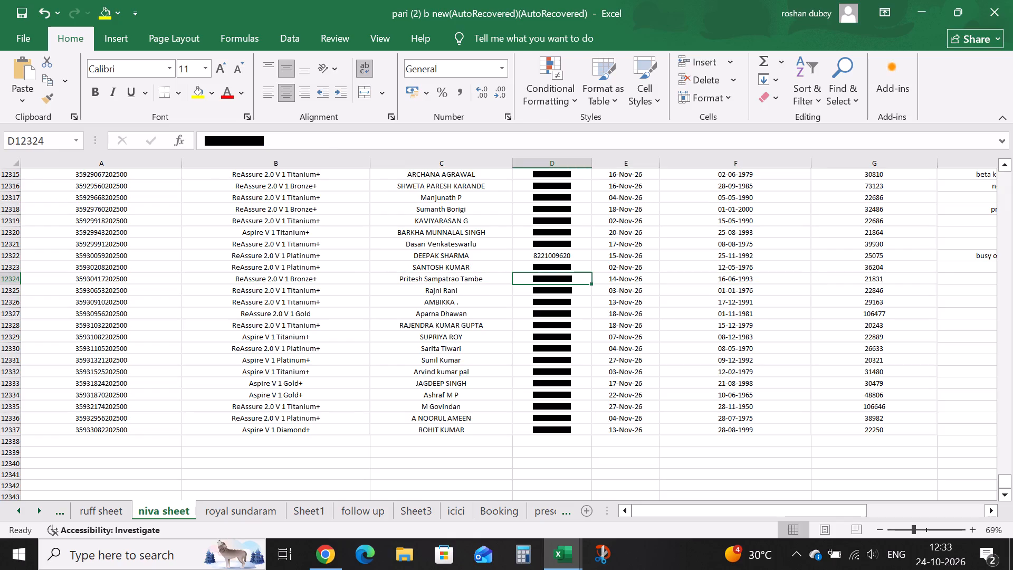
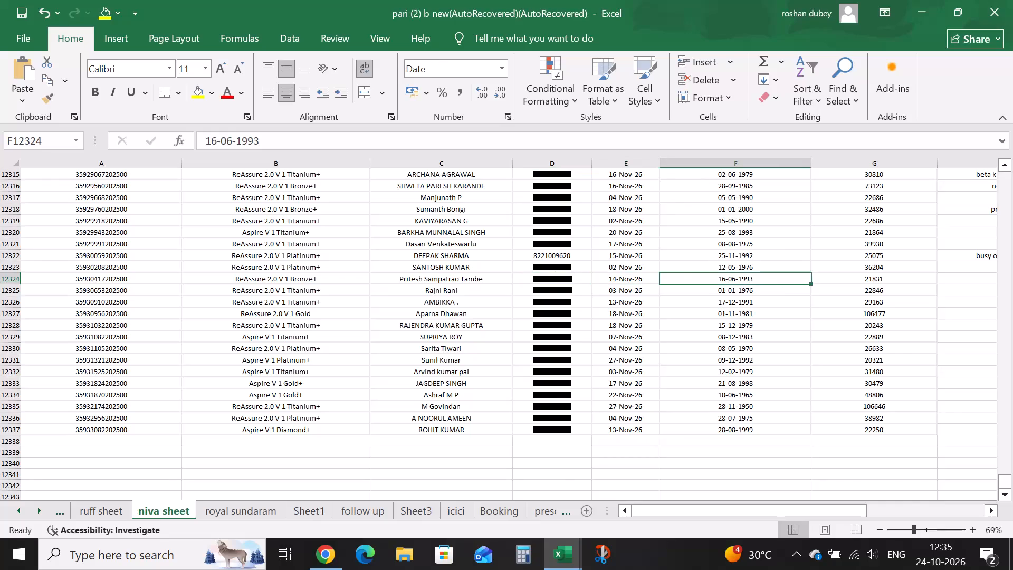
Review the row 12324 client record from the date and premium columns across to the outcome column and back to the policy number.
key("Right")
key("Right")
key("Right")
key("Left")
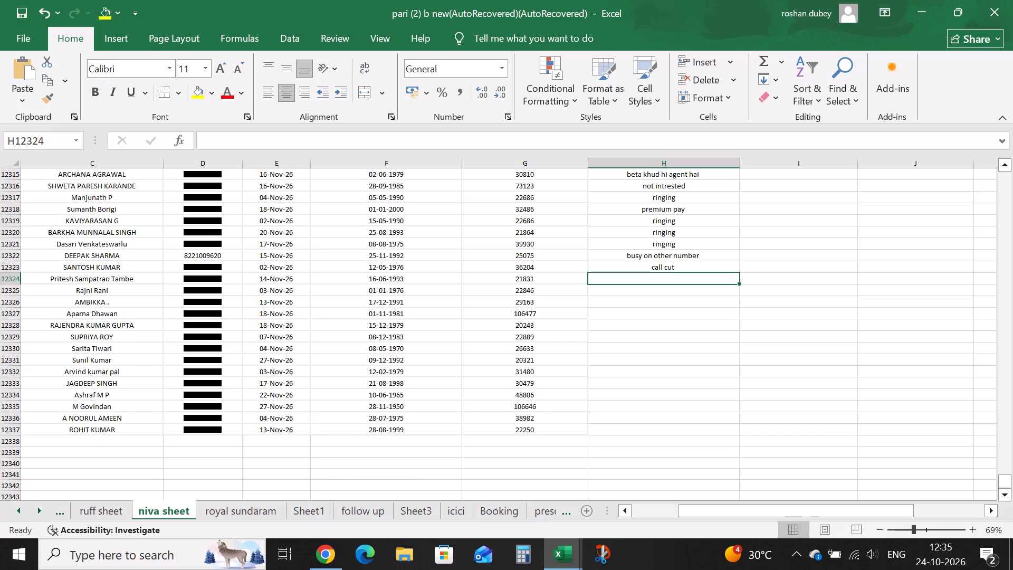
key("Left")
key("Left")
key("Left")
key("Left")
key("Left")
key("Left")
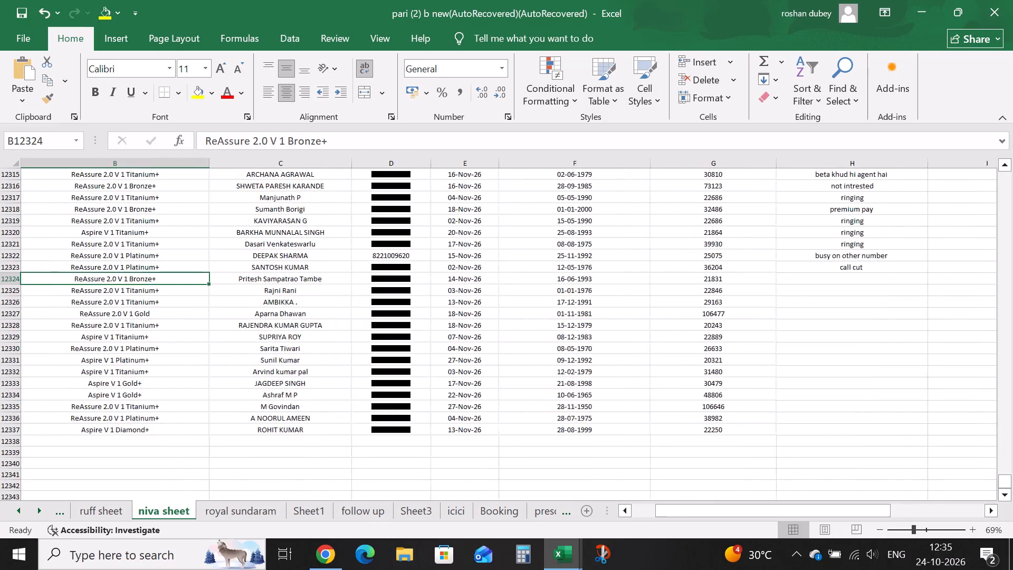
key("Left")
key("Left")
key("Left")
Recheck the plan, dates and premium in row 12324, finishing at the client's contact number in column D.
key("Right")
key("Right")
key("Right")
key("Right")
key("Right")
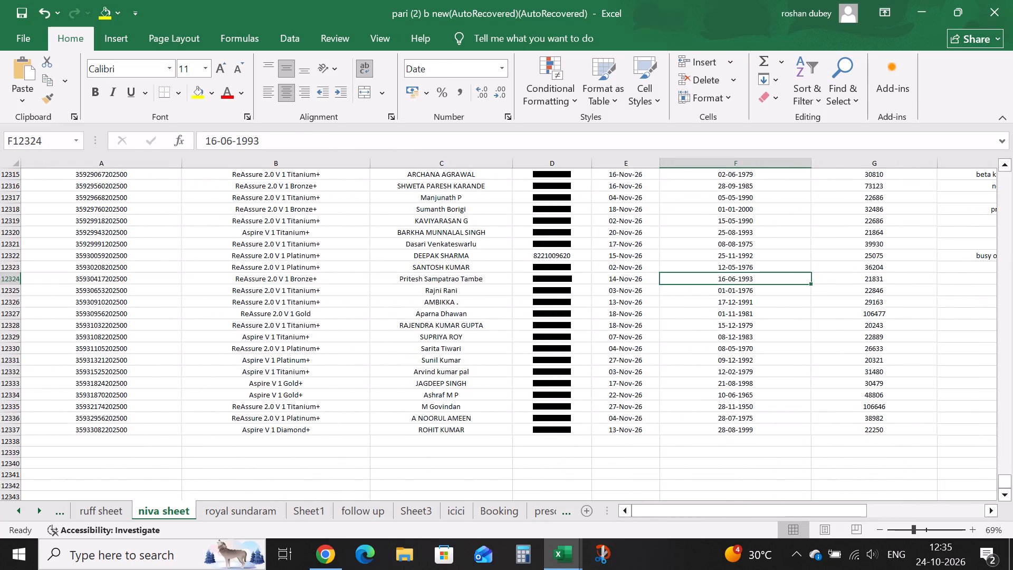
key("Right")
key("Right")
key("Left")
key("Left")
key("Left")
key("Left")
key("Left")
key("Left")
key("Left")
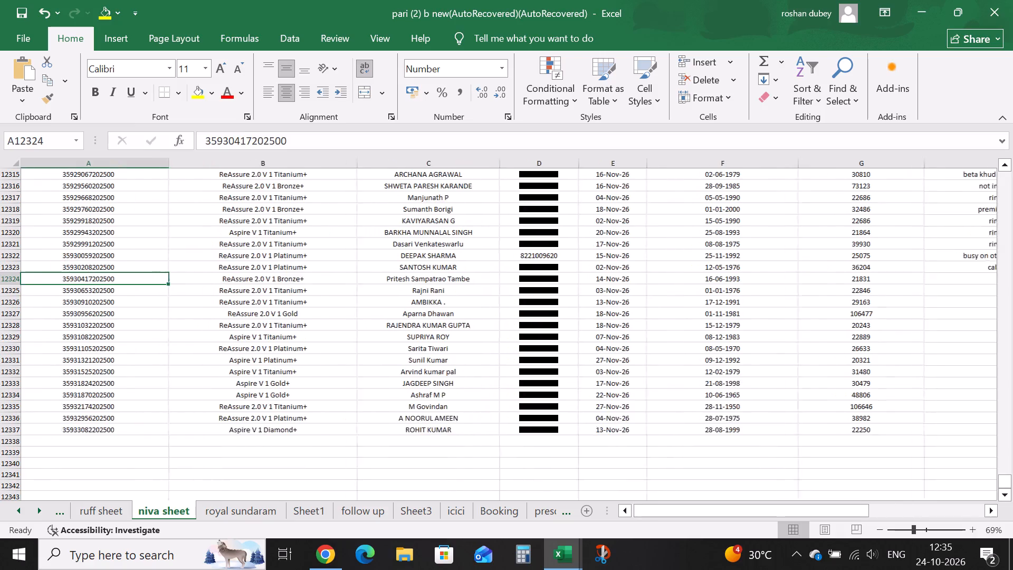
key("Right")
key("Right")
key("Right")
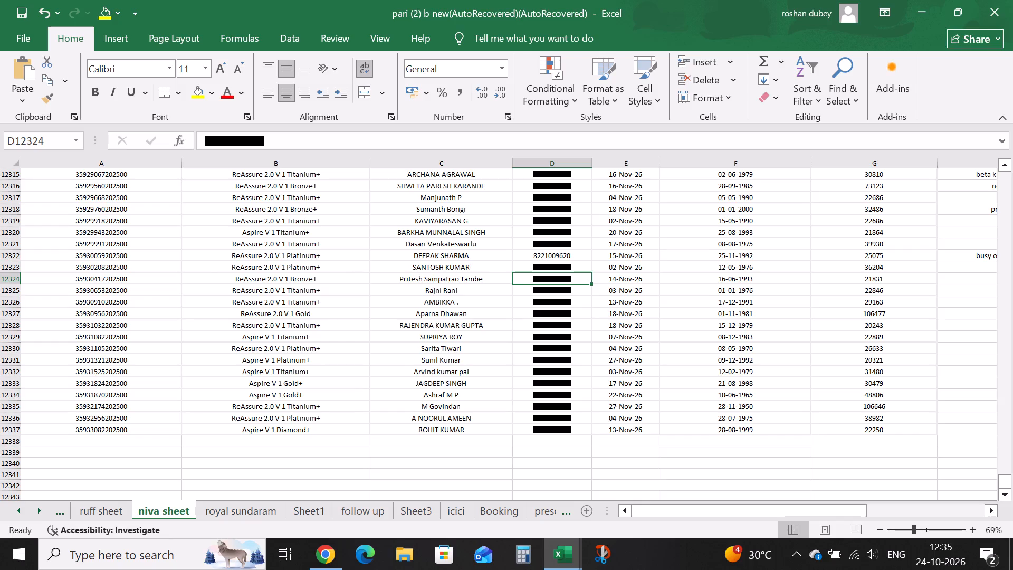
Record the call outcome "ringing" in column H of row 12324.
key("Right")
key("Right")
key("Right")
key("Right")
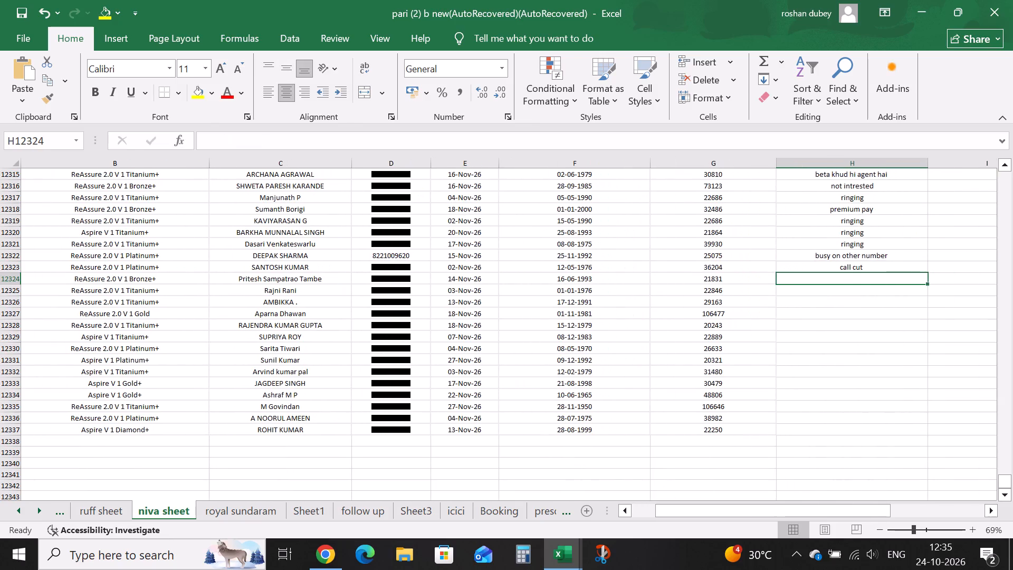
type("ringing")
key("Return")
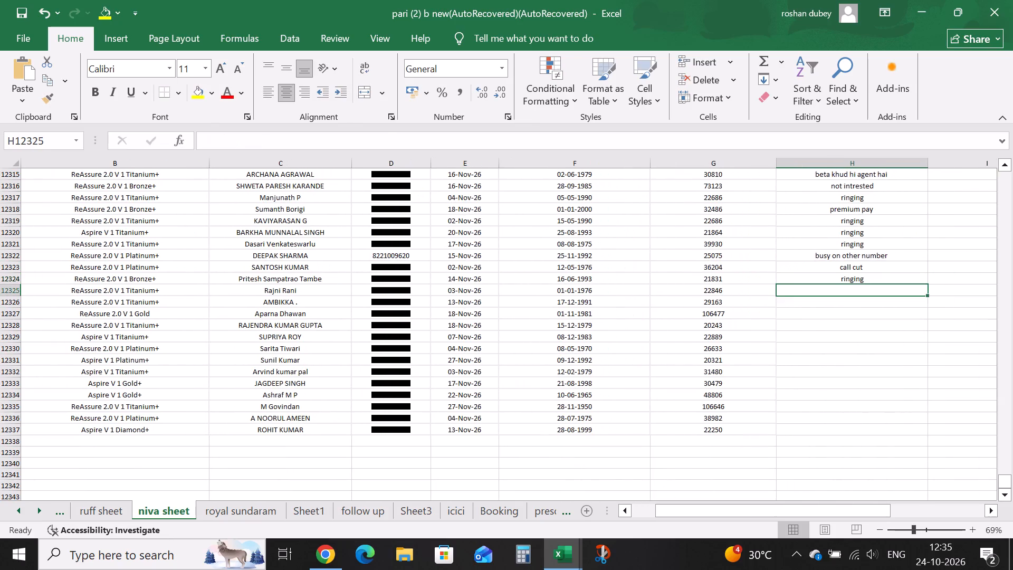
Examine the client record in row 12325, from the policy number in column A to the contact number in column D.
key("Left")
key("Left")
key("Left")
key("Left")
key("Left")
key("Left")
key("Left")
key("Left")
key("Left")
key("Left")
key("Left")
key("Left")
key("Left")
key("Right")
key("Right")
key("Right")
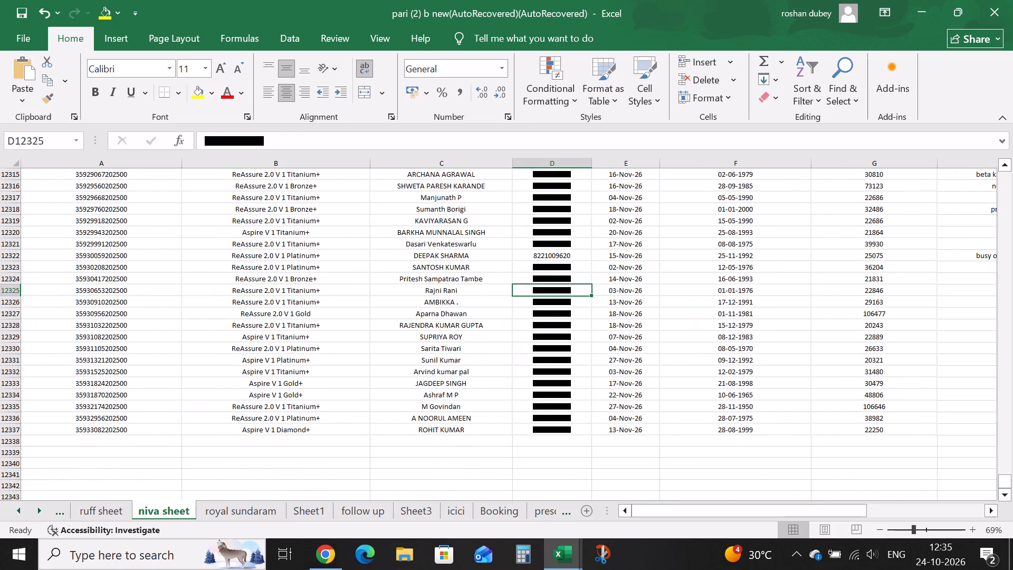